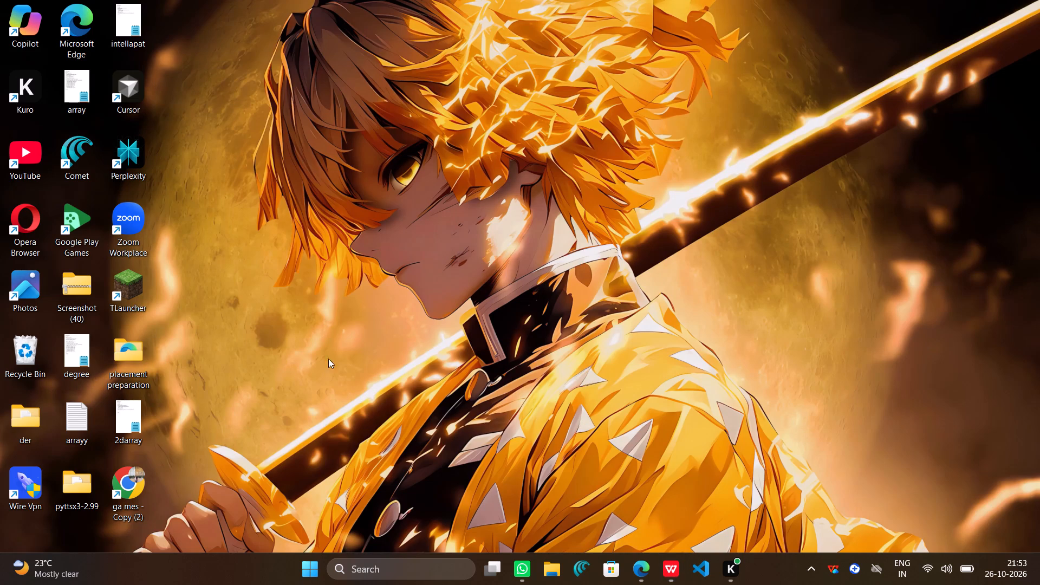
Launch Google Chrome in a maximized window and open the Canva projects page.
double_click(131, 484)
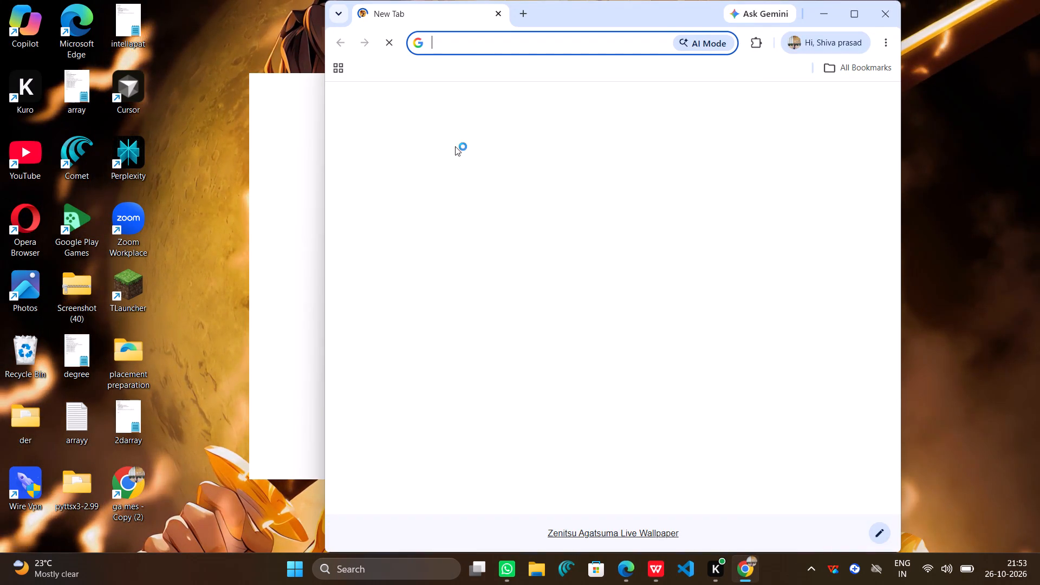
left_click(854, 13)
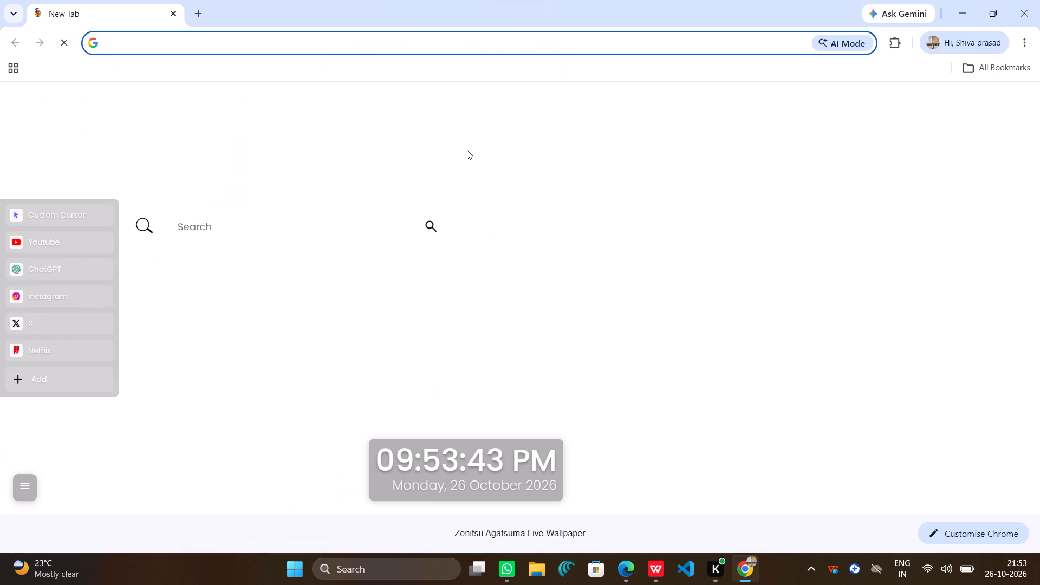
left_click(342, 45)
type("canva")
key("Return")
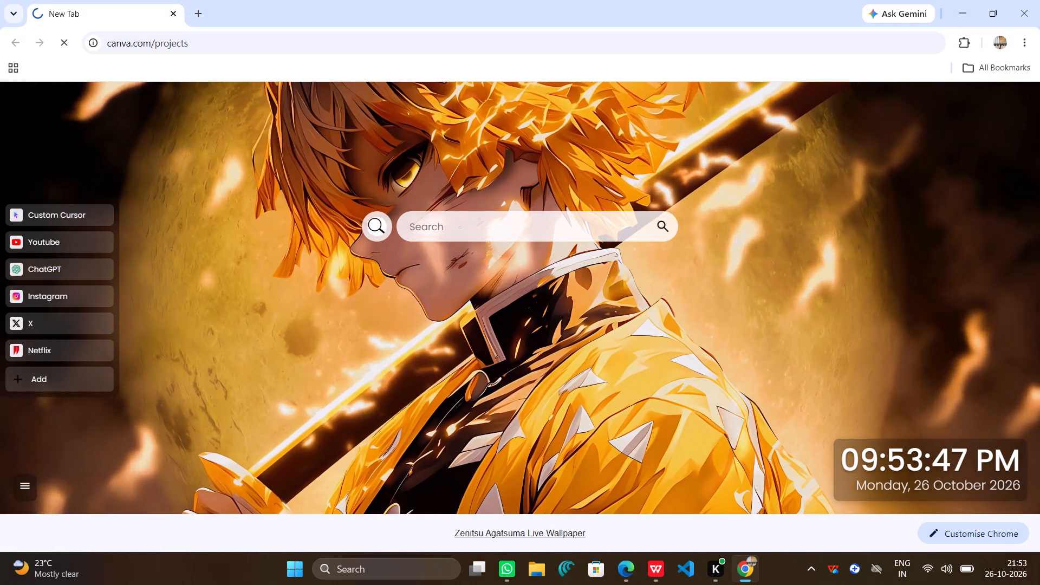
left_click(202, 9)
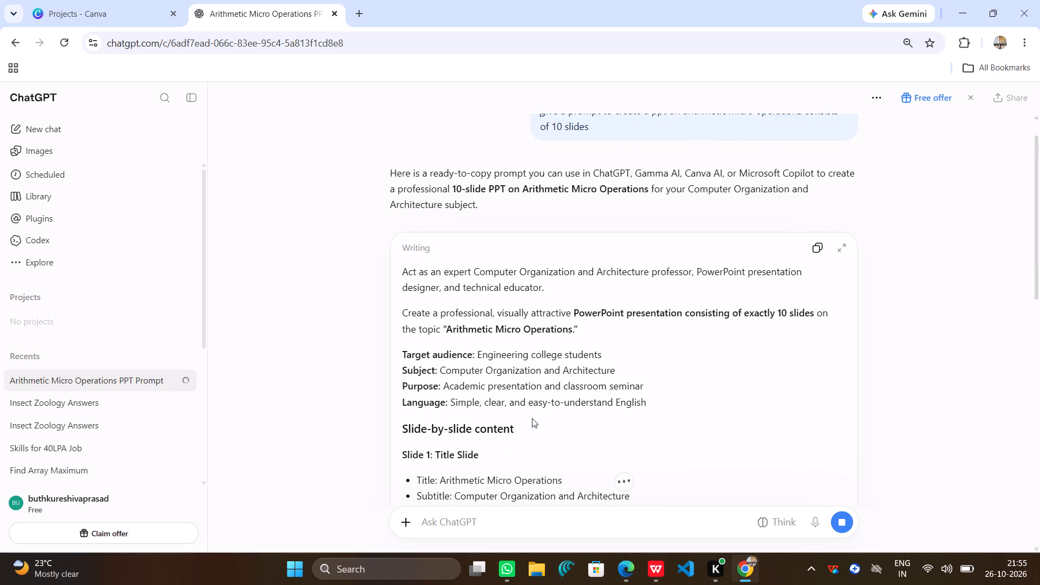
Copy the generated 10-slide Arithmetic Micro Operations presentation prompt and switch to the Canva tab.
left_click(821, 252)
left_click(51, 0)
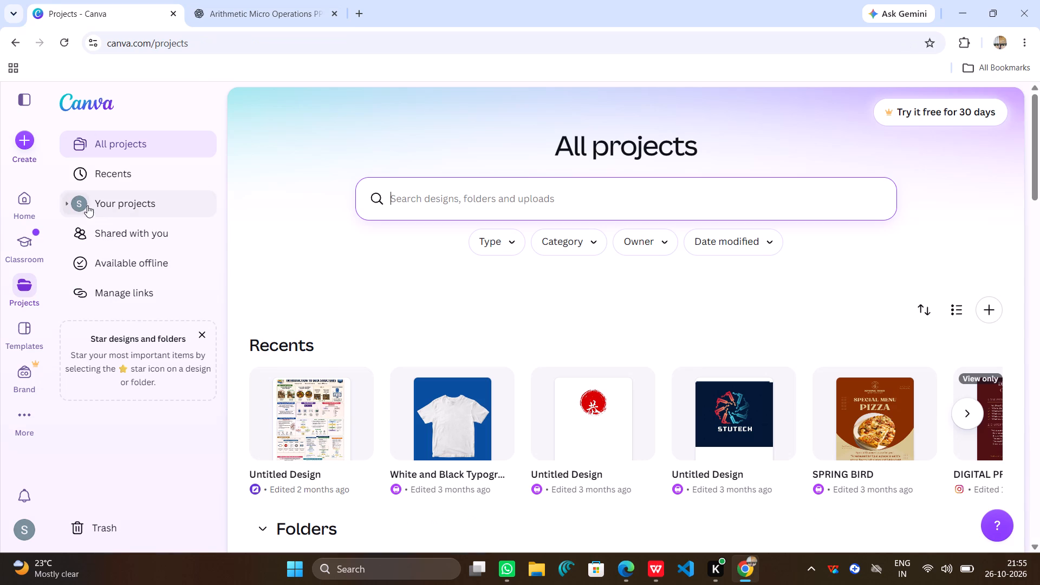
Search all Canva projects using the copied presentation prompt and look over the matching designs.
left_click(30, 138)
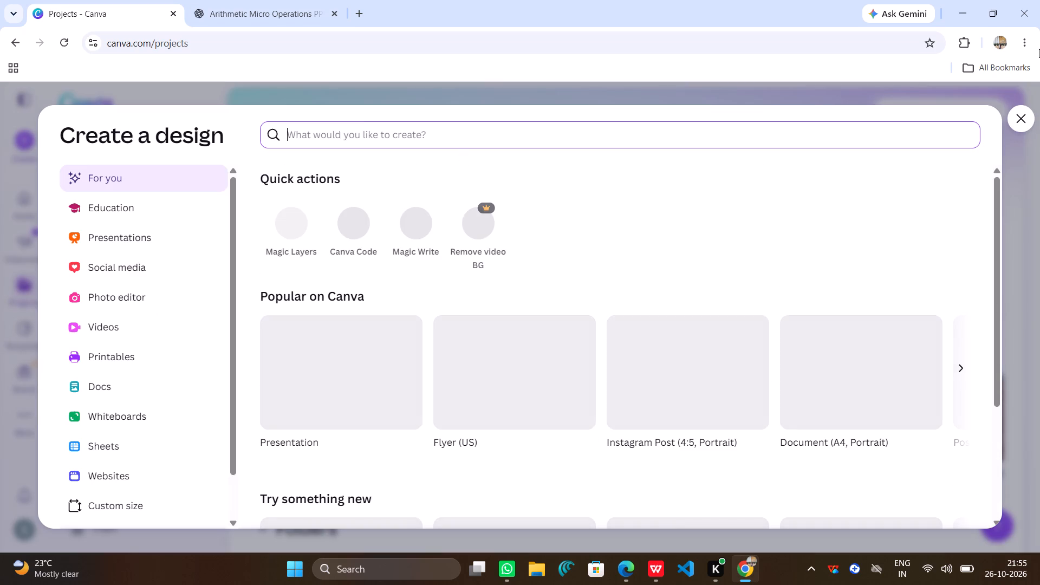
left_click(1023, 123)
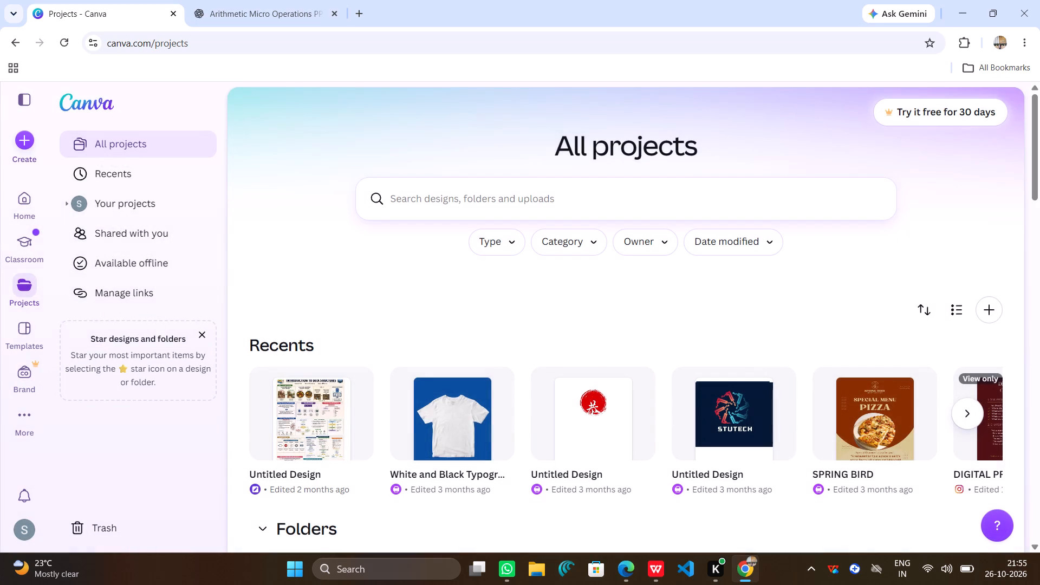
left_click(425, 194)
key("ctrl+v")
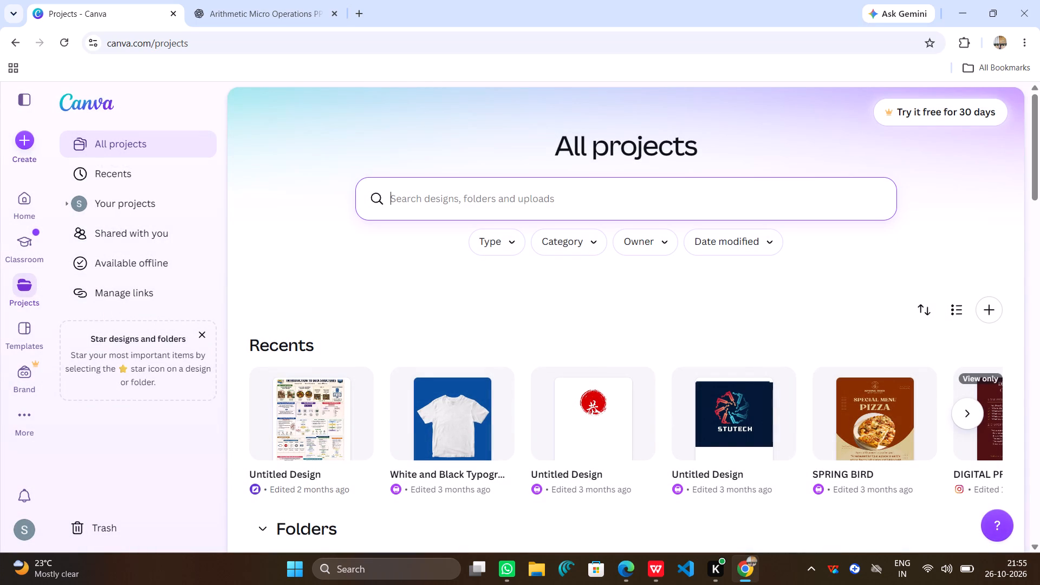
key("Return")
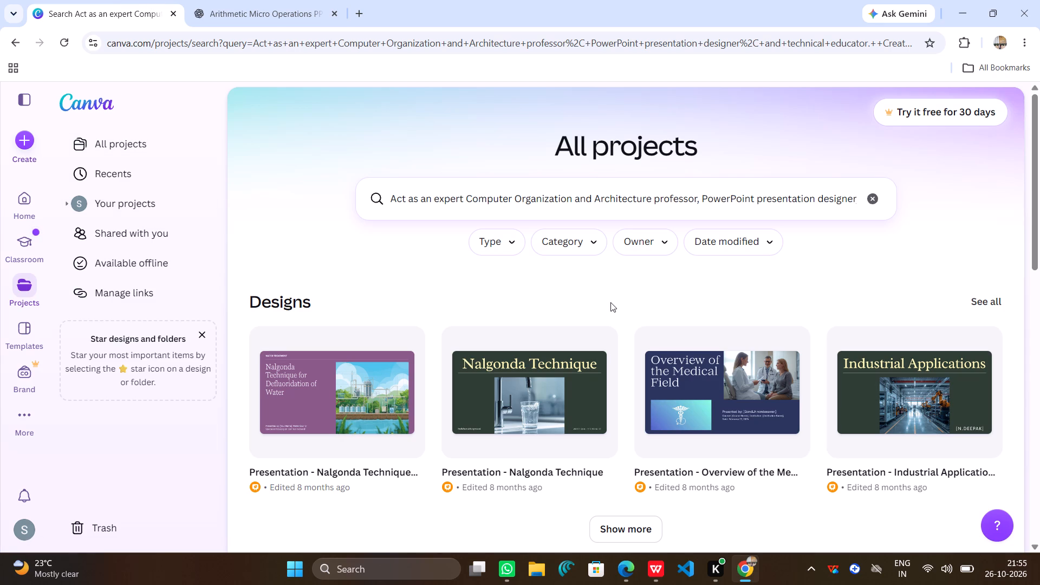
scroll(610, 302, "down", 3)
scroll(610, 302, "up", 5)
Go to the Canva home page and search it using the copied presentation prompt.
left_click(27, 210)
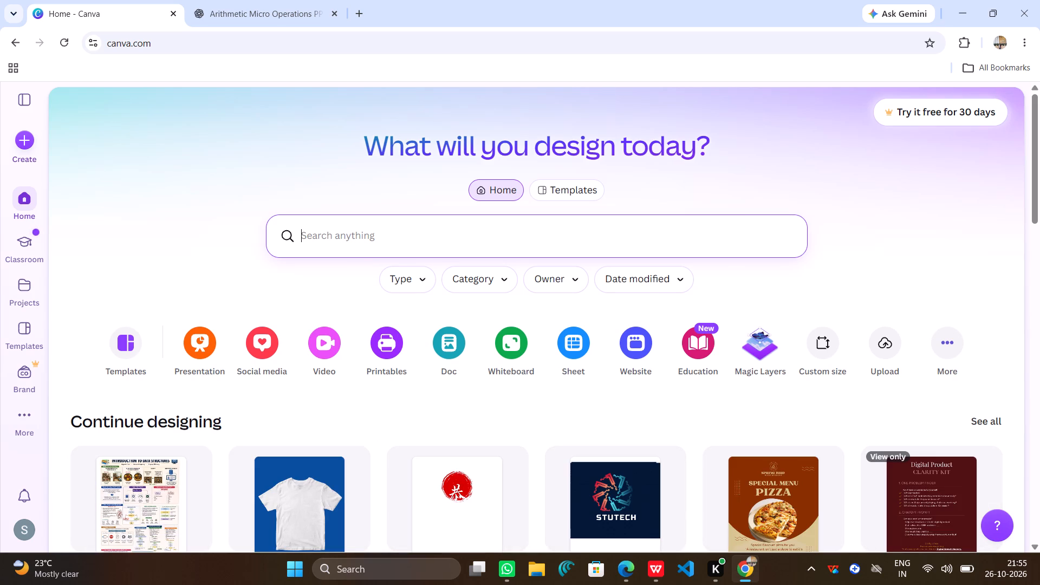
key("ctrl+v")
key("Return")
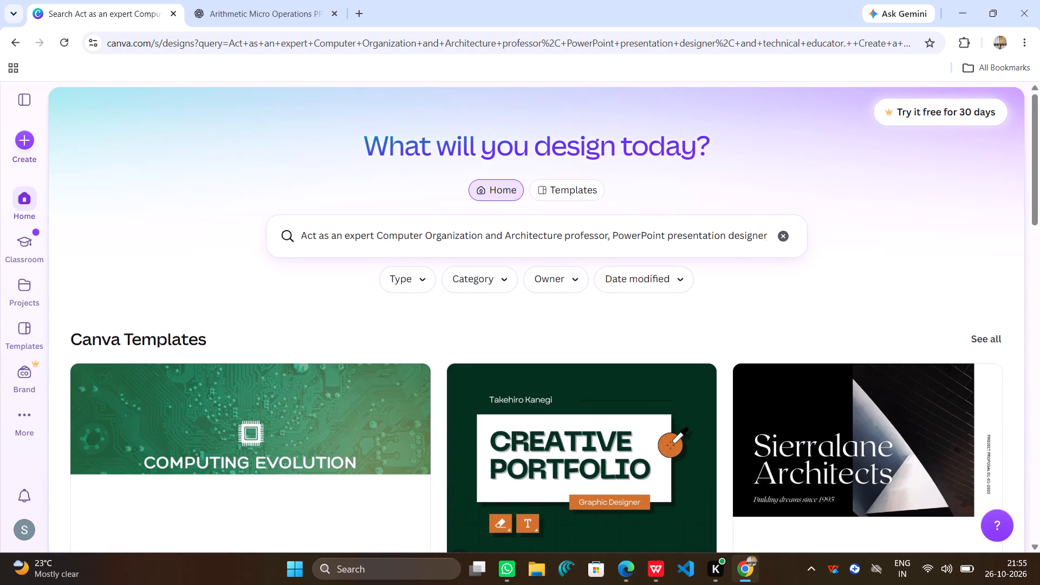
Examine the Canva templates, existing designs and type filter options for a suitable presentation.
scroll(429, 349, "down", 1)
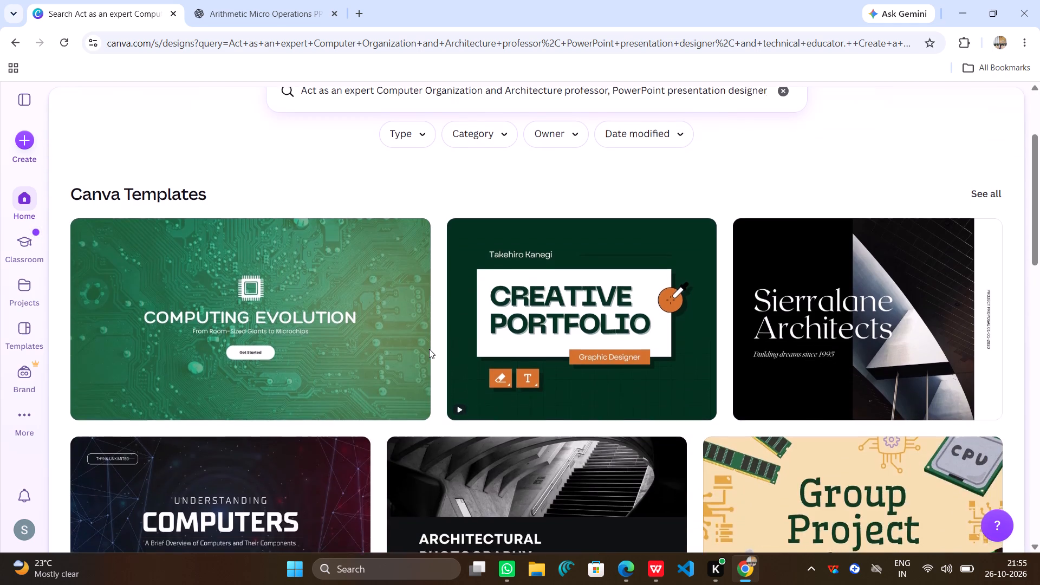
scroll(429, 349, "down", 3)
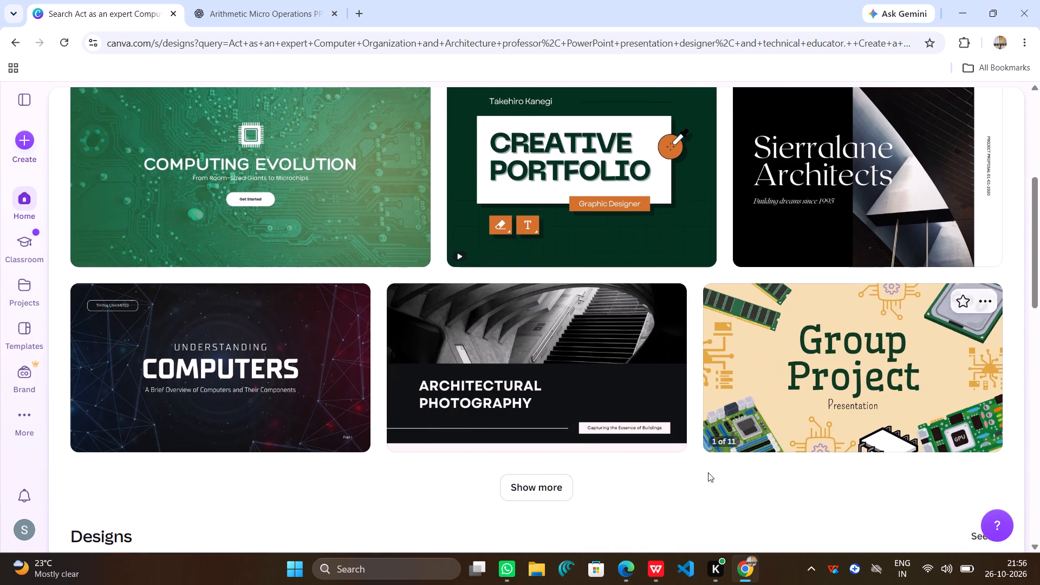
scroll(706, 262, "up", 5)
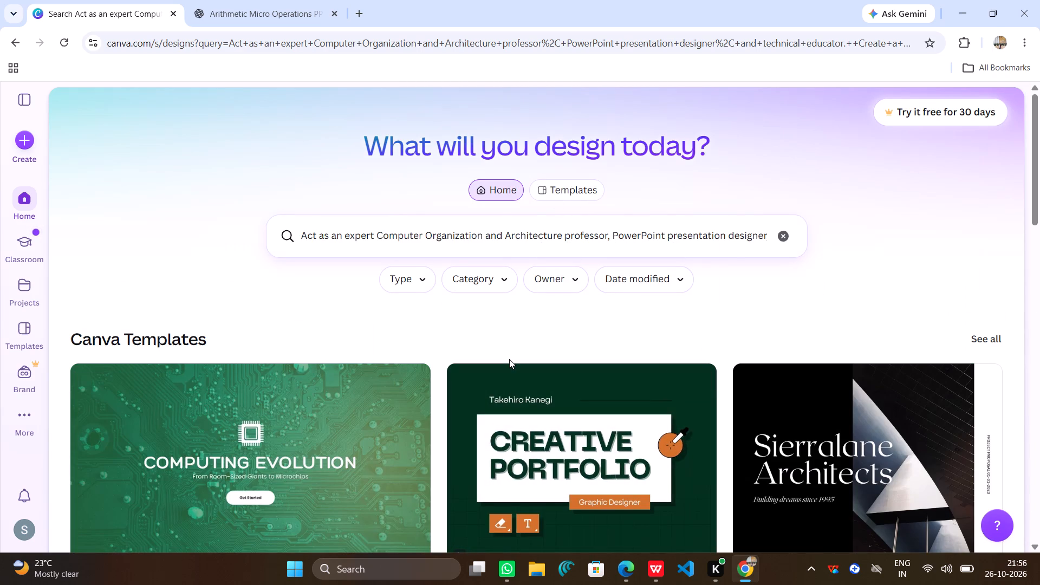
left_click(422, 284)
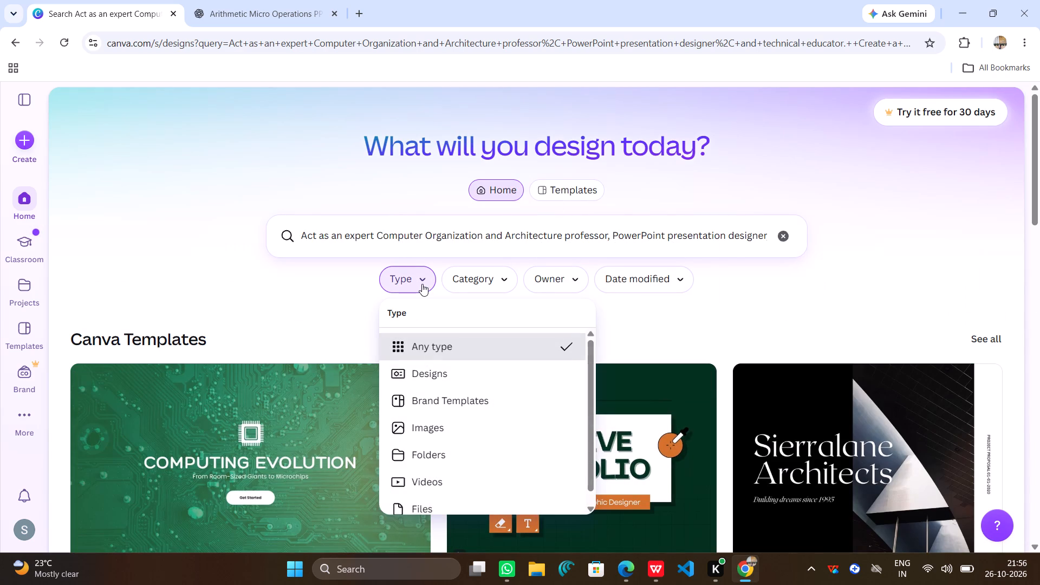
scroll(447, 400, "down", 2)
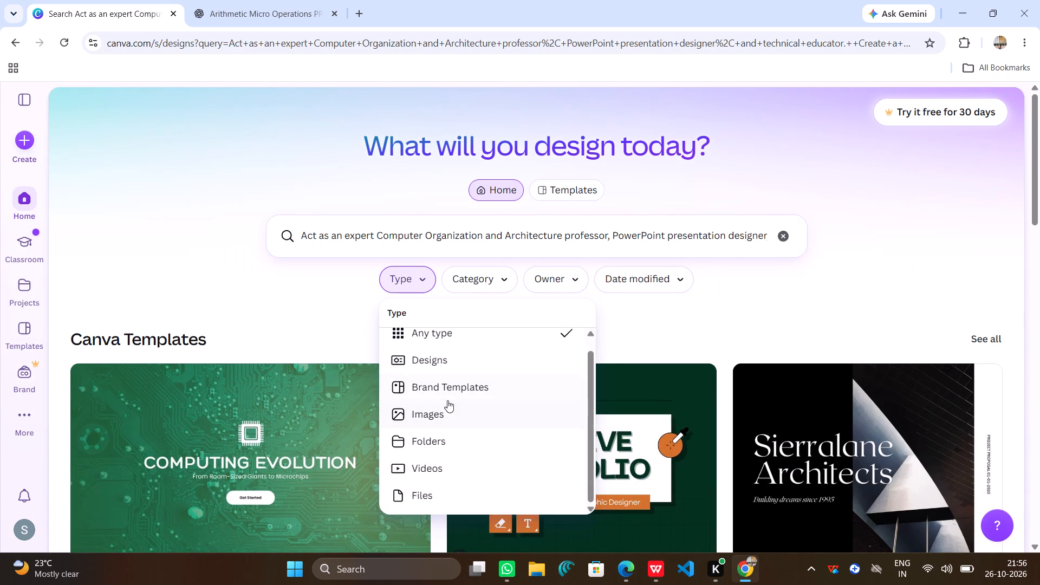
left_click(343, 329)
scroll(343, 329, "down", 2)
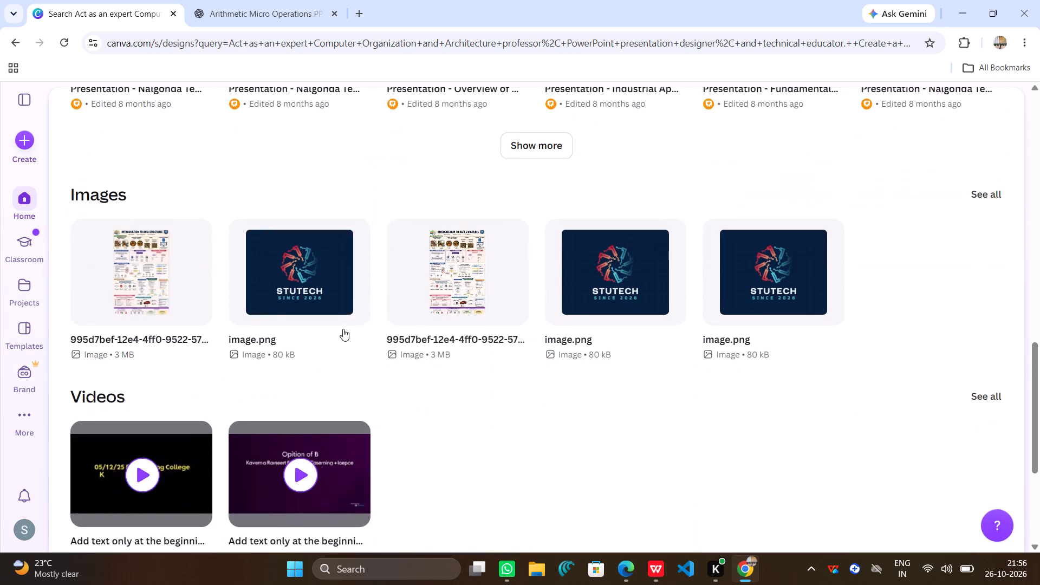
scroll(343, 329, "down", 4)
scroll(343, 329, "up", 2)
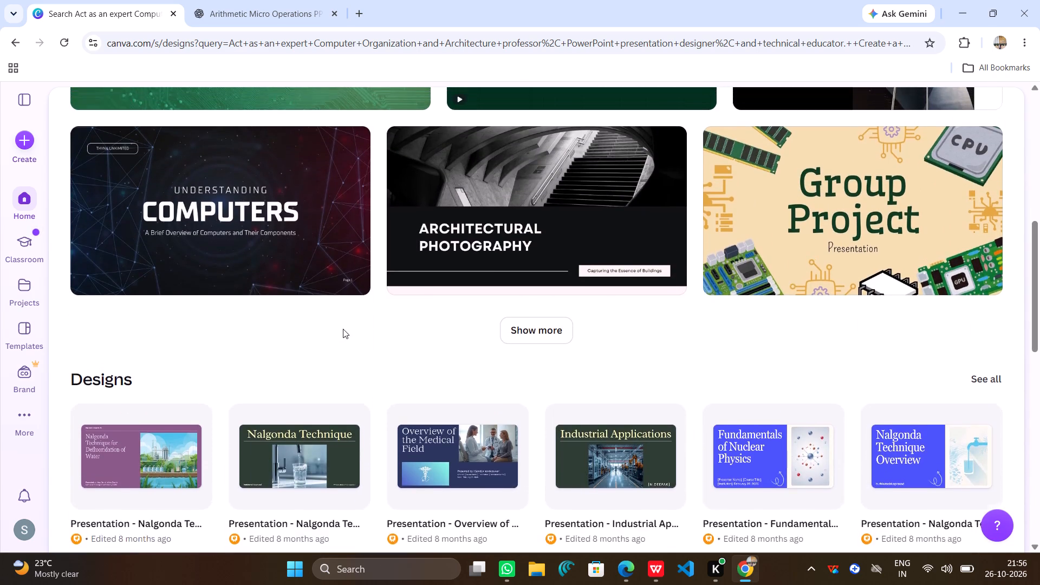
scroll(343, 329, "up", 4)
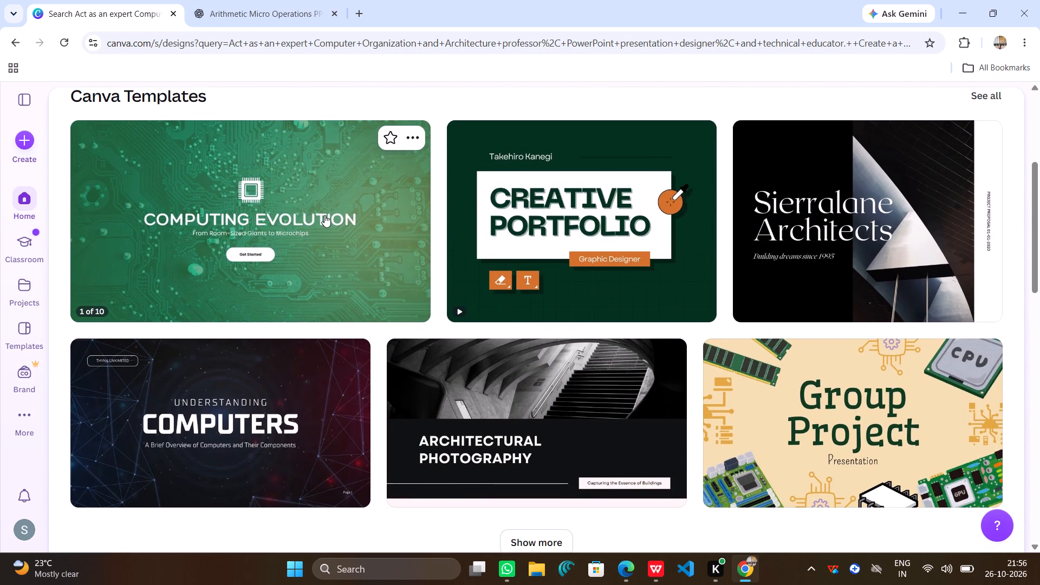
Open all 10 pages of the Computing Evolution template for customizing, and close its preview in the search results tab.
left_click(324, 215)
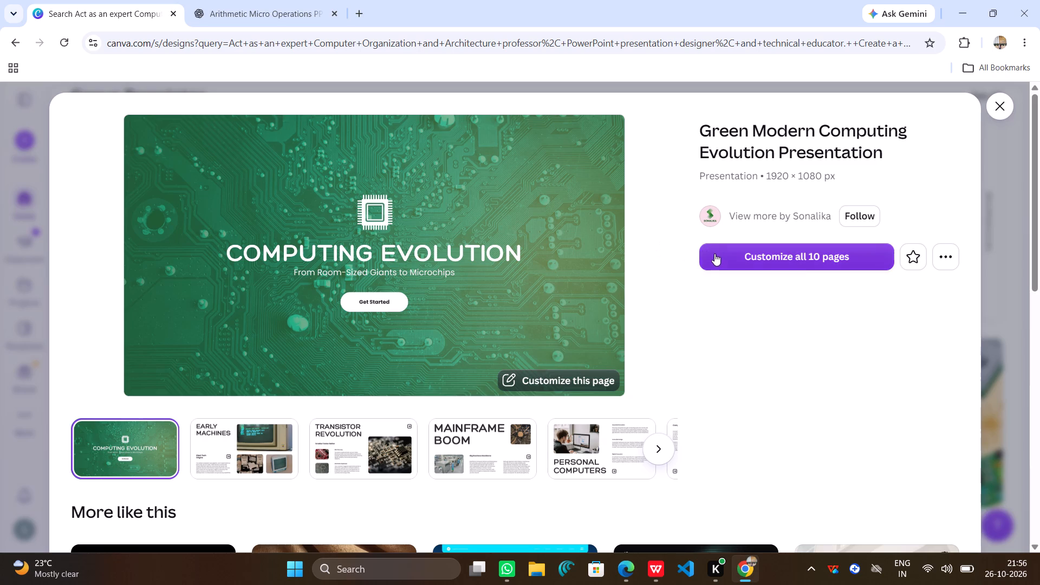
left_click(714, 255)
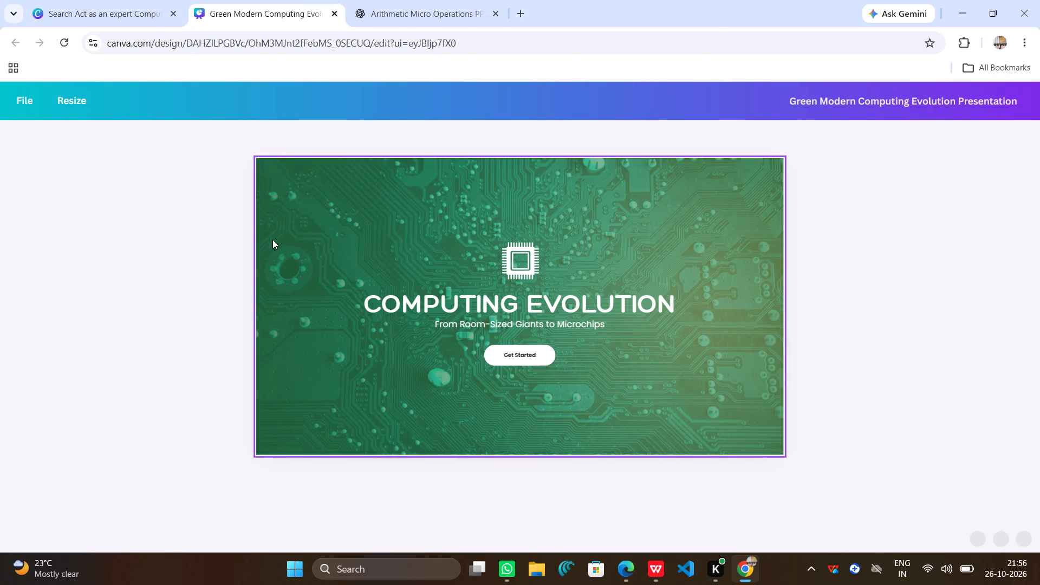
left_click(108, 0)
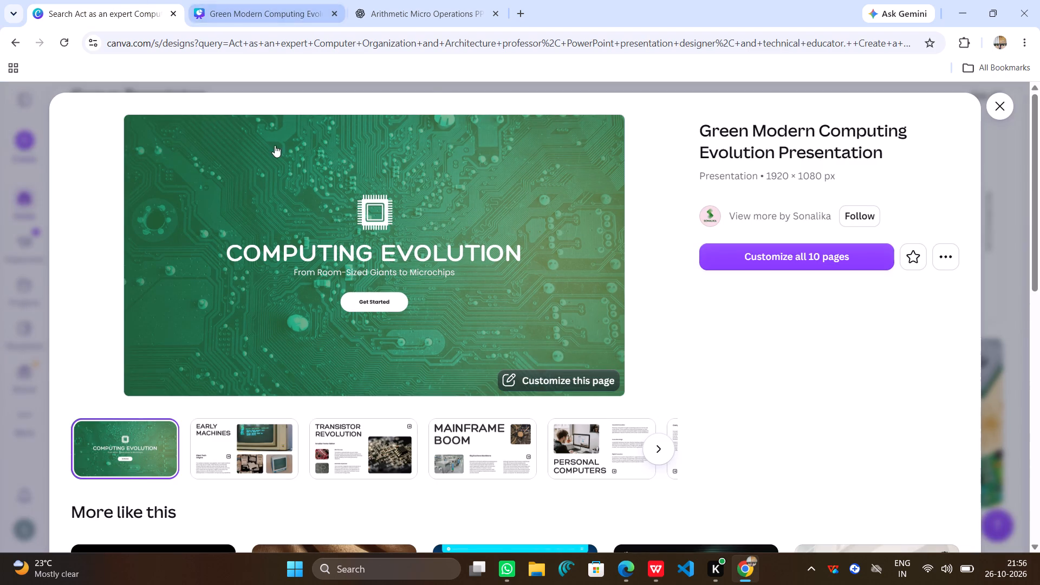
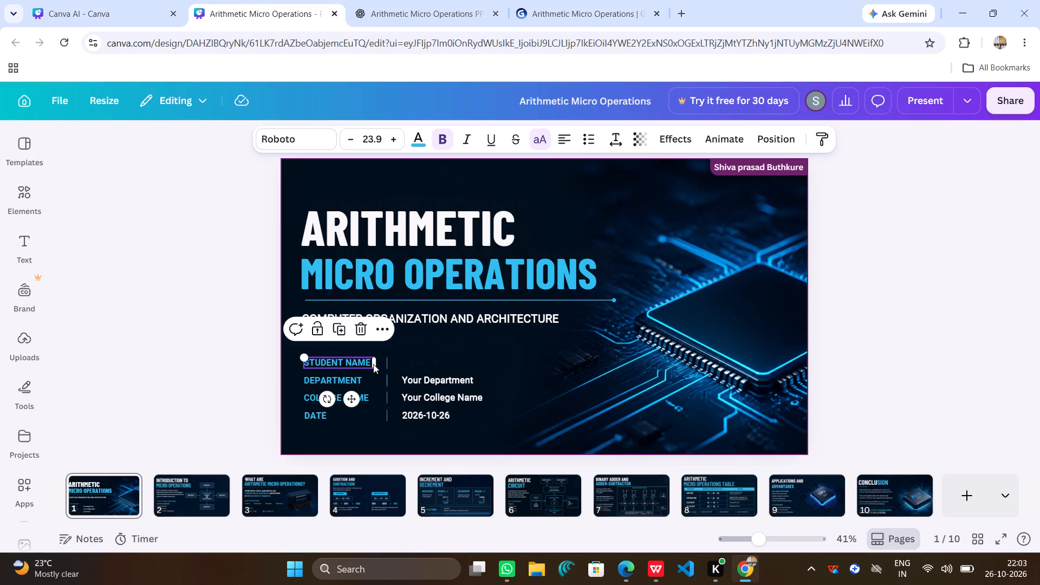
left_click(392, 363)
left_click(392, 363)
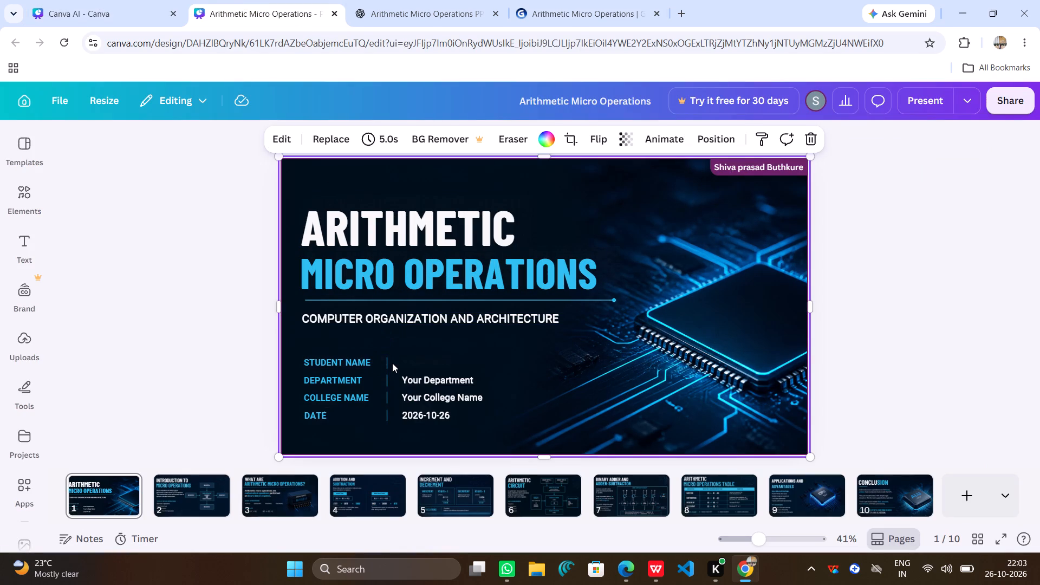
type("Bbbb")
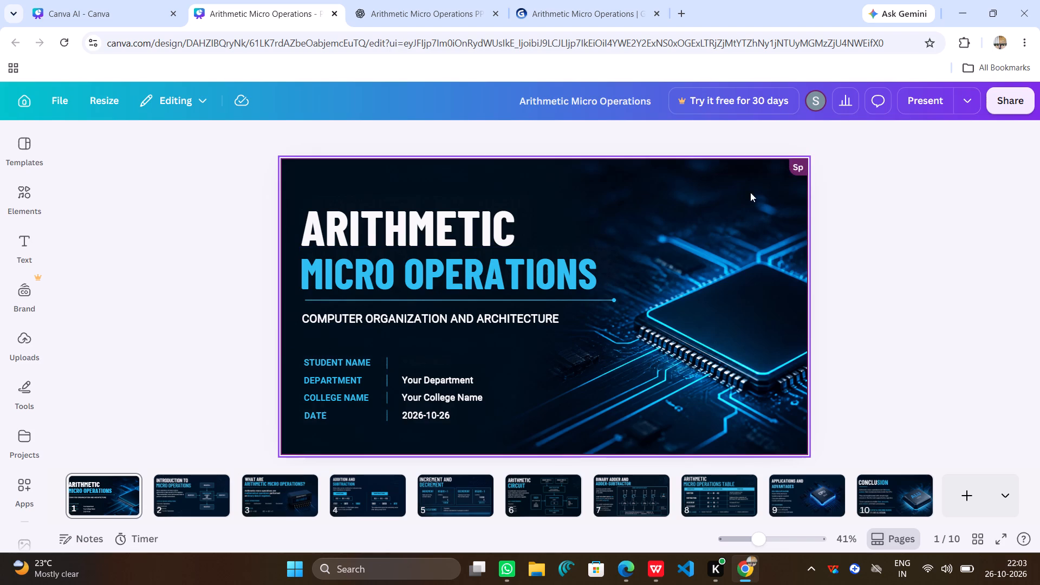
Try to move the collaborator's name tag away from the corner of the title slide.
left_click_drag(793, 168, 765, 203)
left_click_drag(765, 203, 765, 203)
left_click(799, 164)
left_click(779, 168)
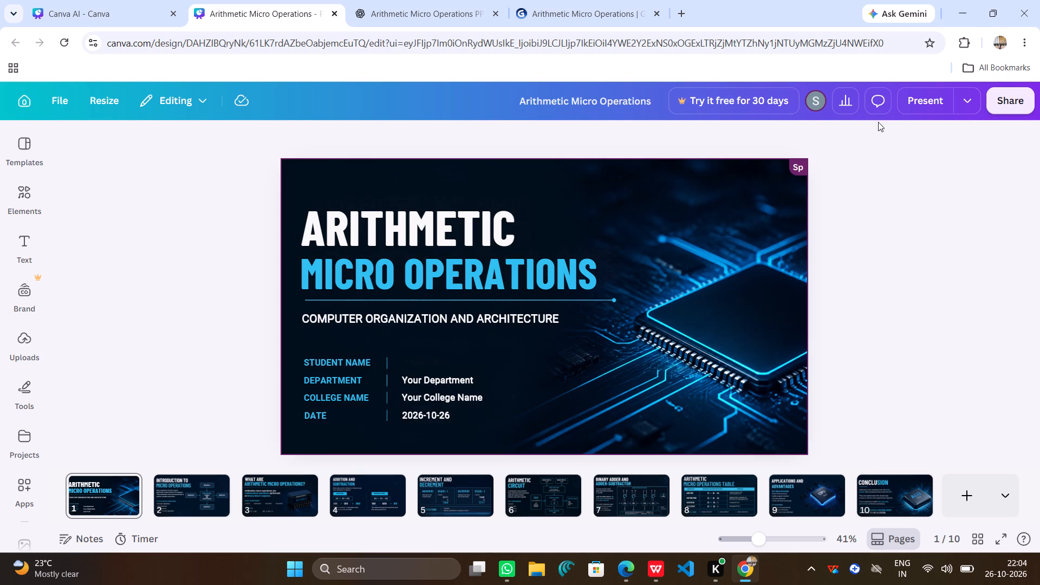
Present the deck full screen, review its ten slides, go back to the title slide and exit the presentation.
left_click(927, 99)
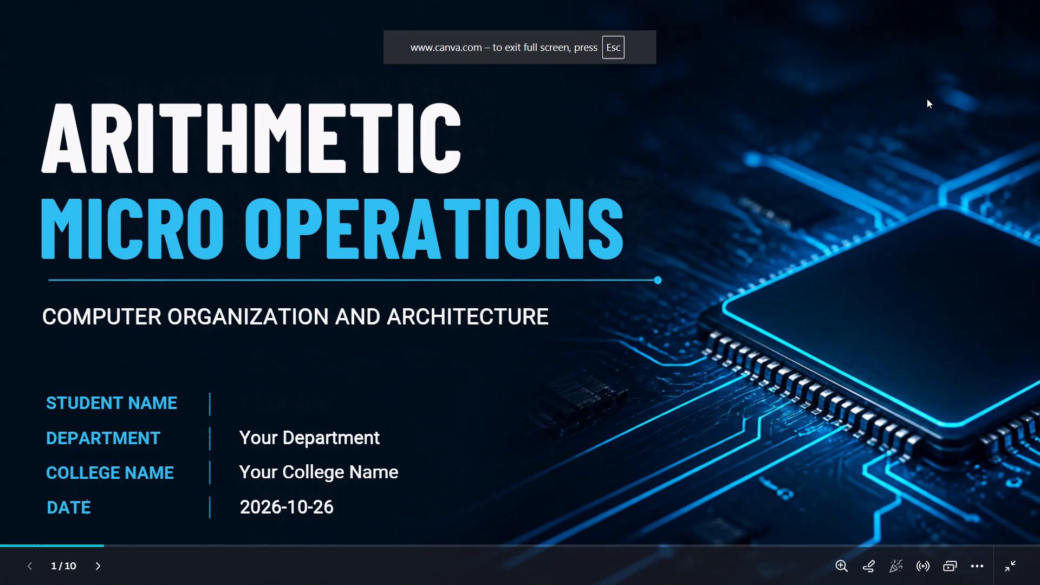
key("Right")
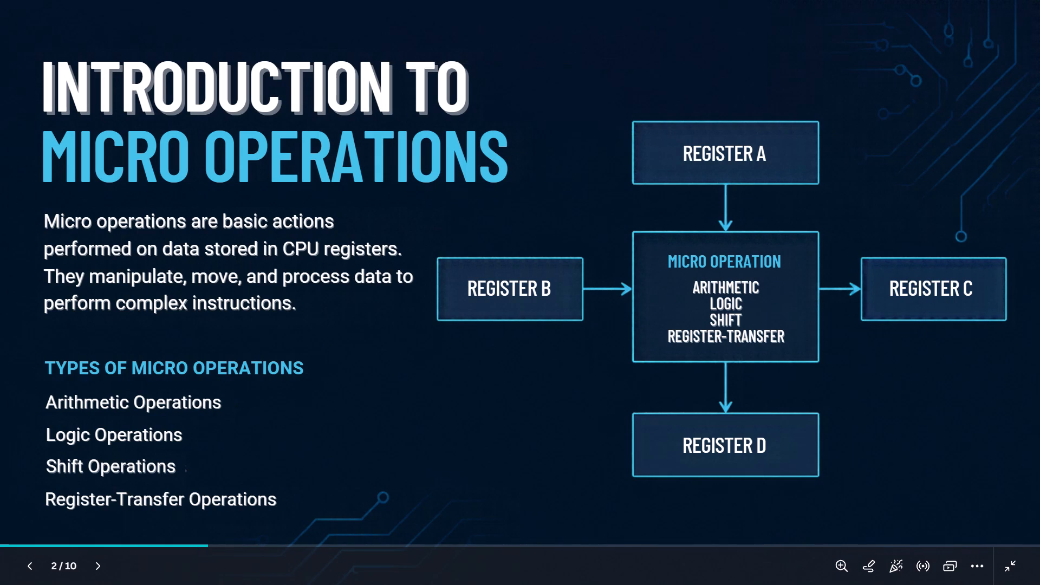
key("Right")
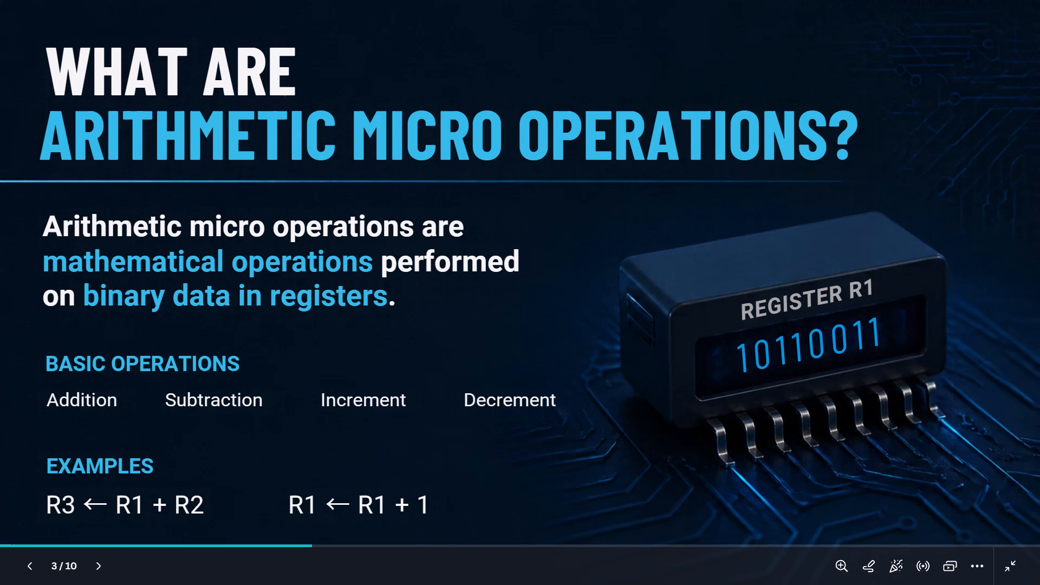
key("Right")
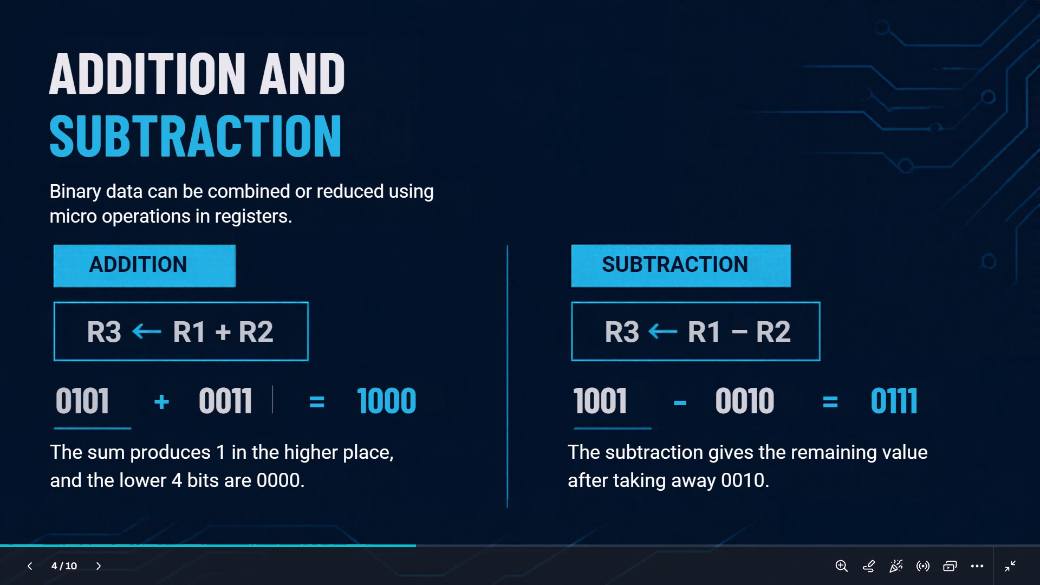
key("Right")
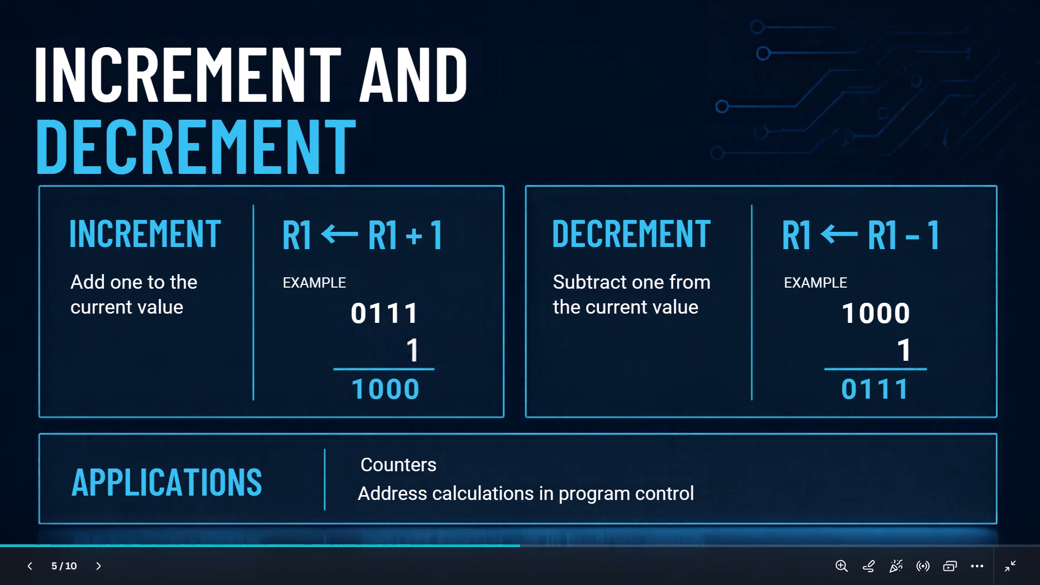
key("Right")
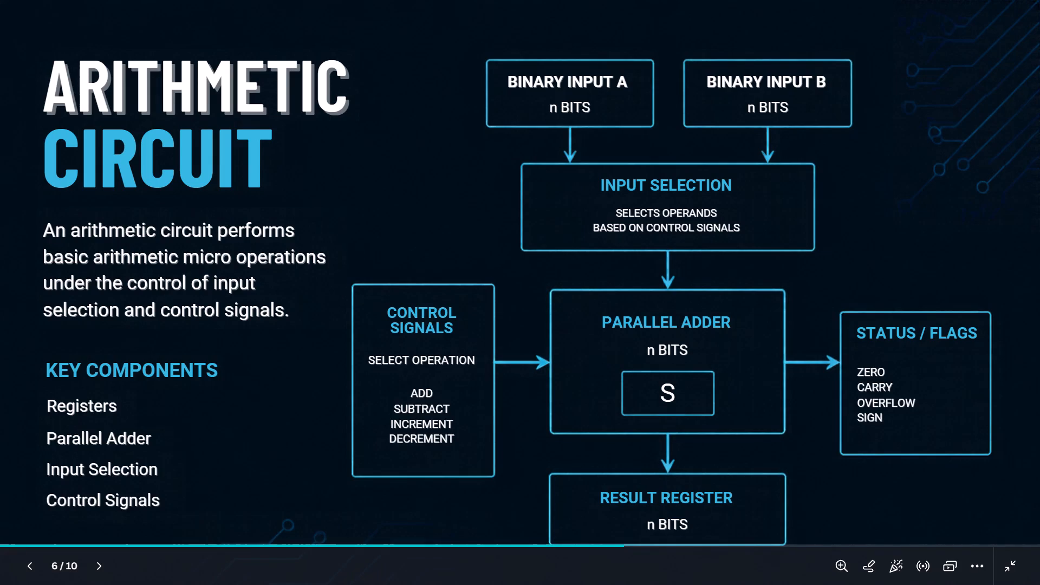
key("Right")
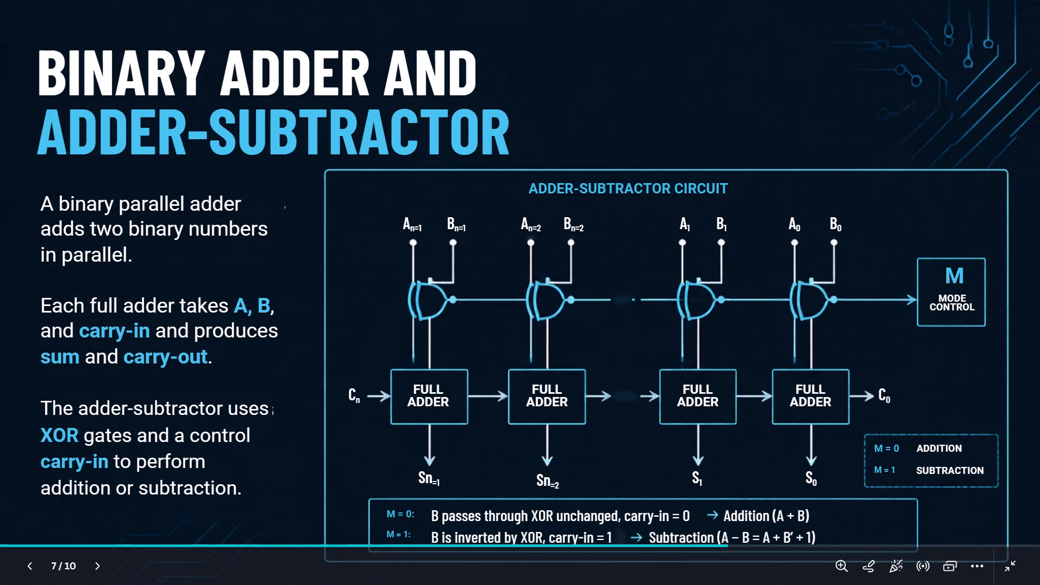
key("Right")
key("Right")
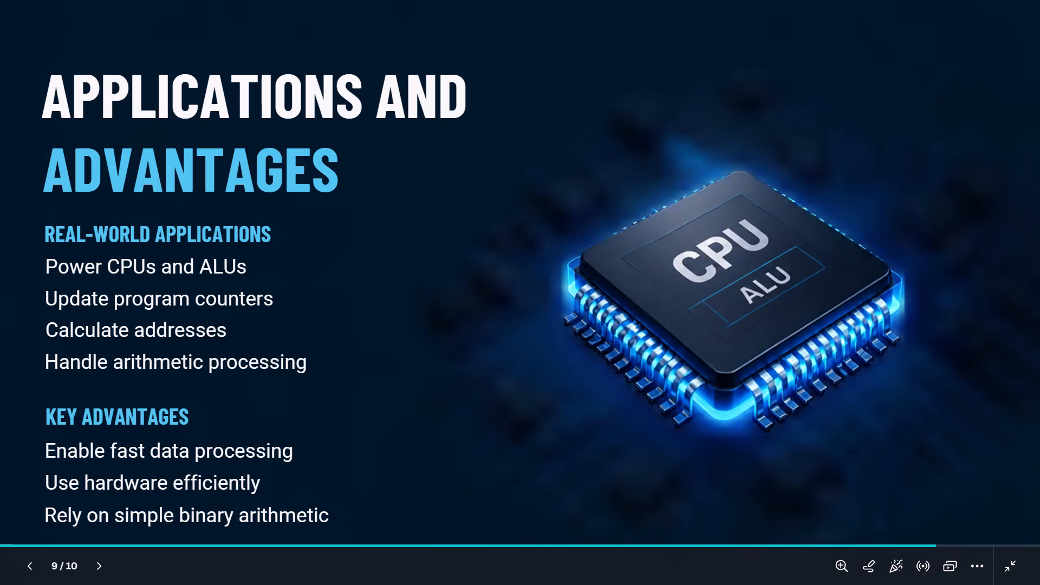
key("Right")
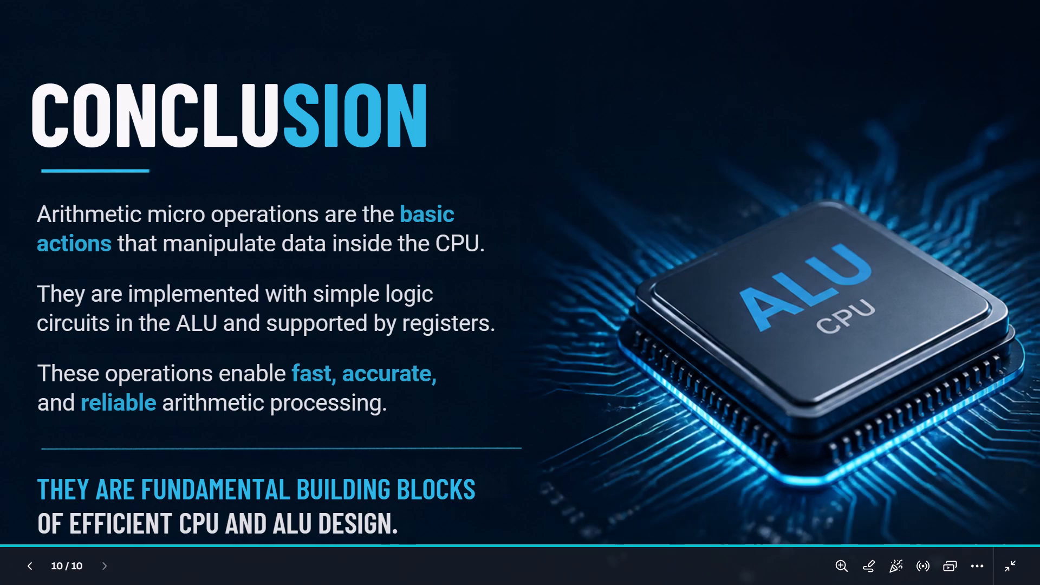
key("Right")
key("Left")
key("Left")
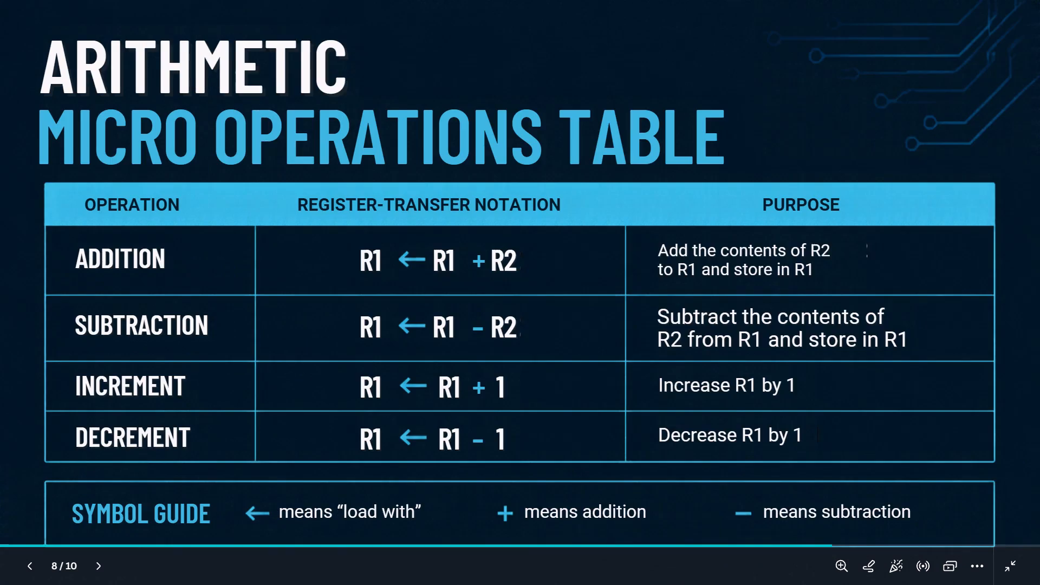
key("Left")
key("Left")
key("Left")
key("Left")
key("Left")
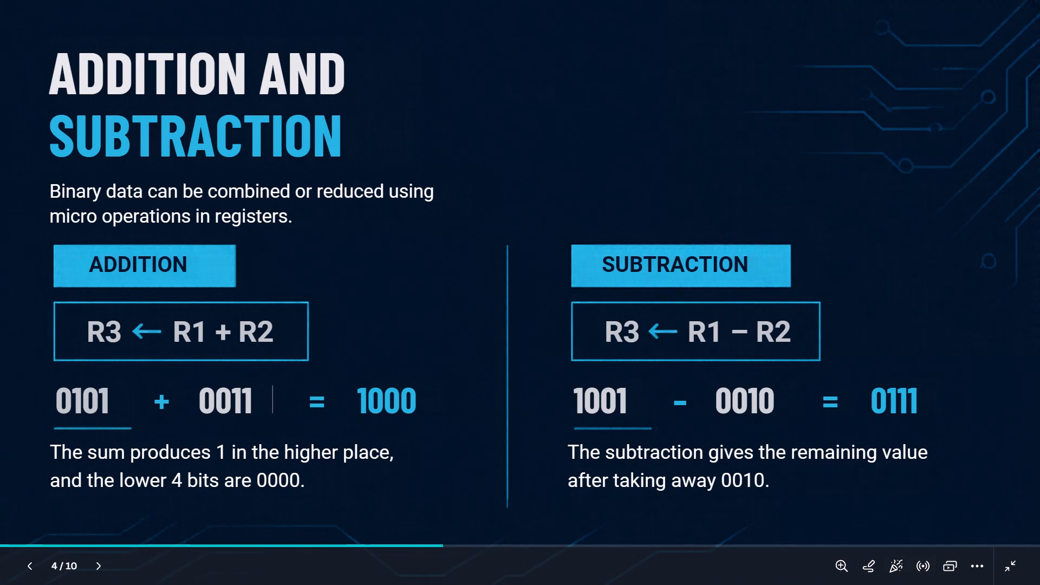
key("Left")
key("Left")
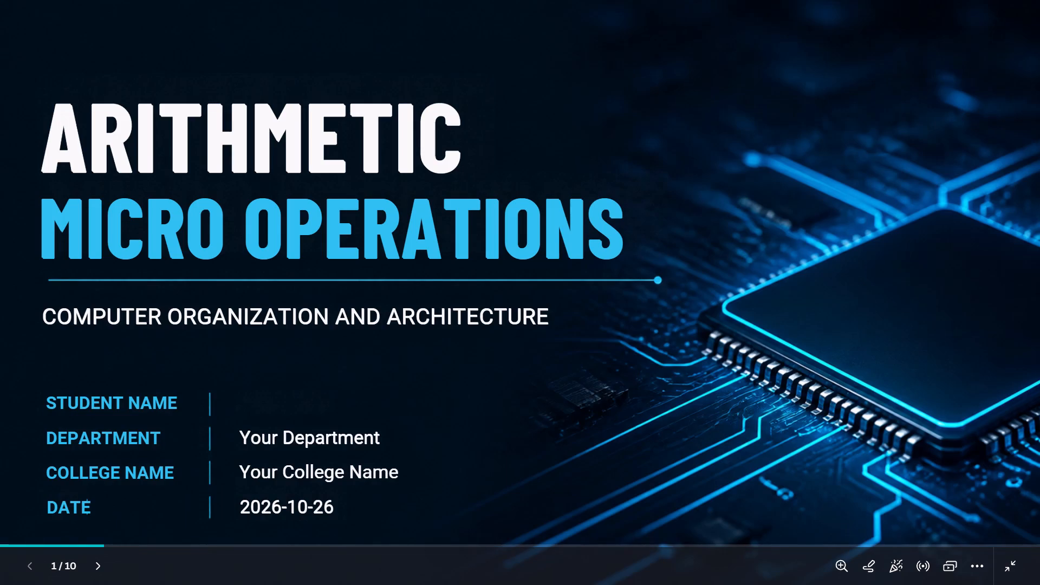
key("Escape")
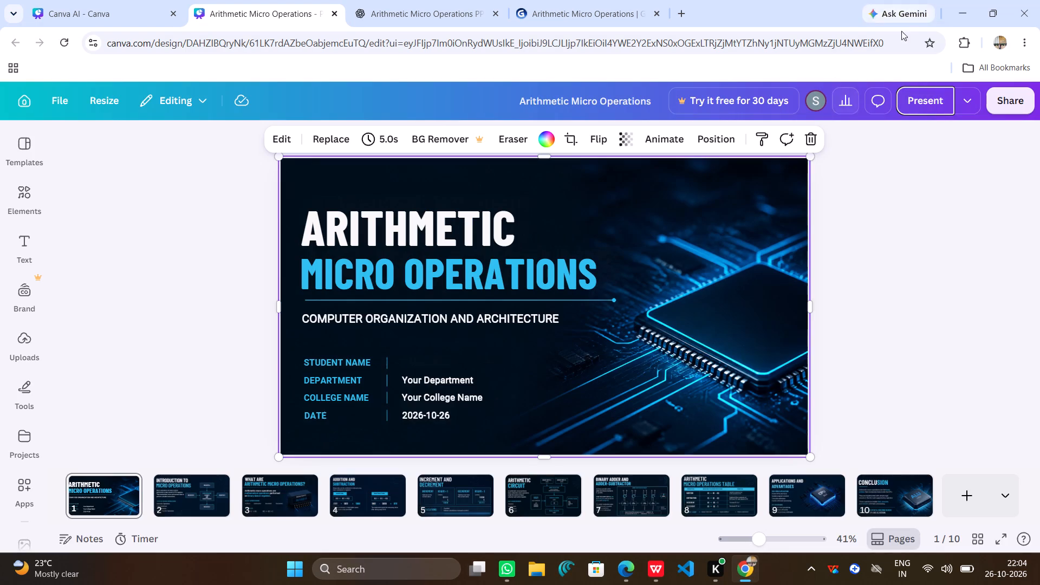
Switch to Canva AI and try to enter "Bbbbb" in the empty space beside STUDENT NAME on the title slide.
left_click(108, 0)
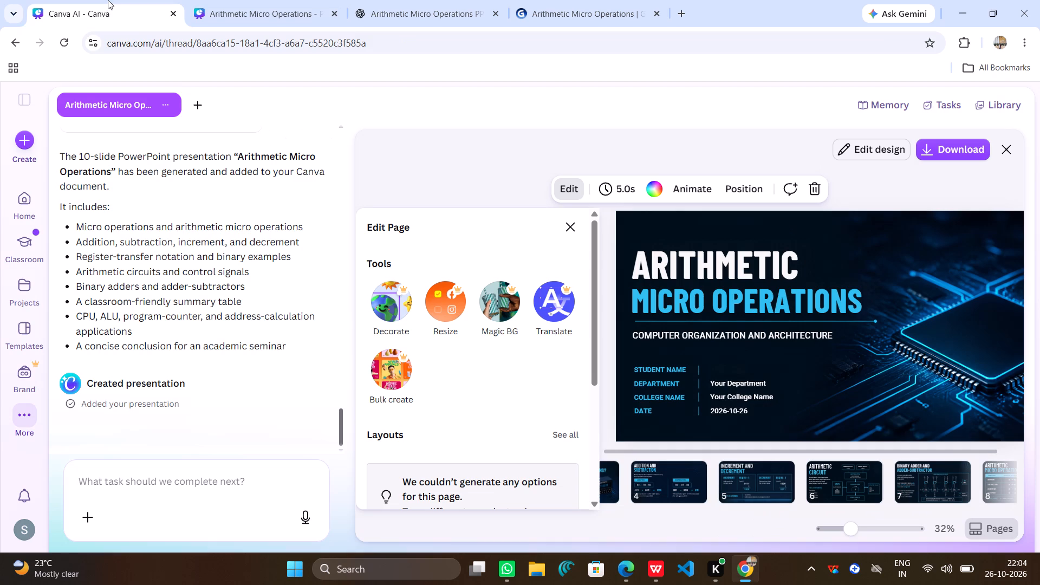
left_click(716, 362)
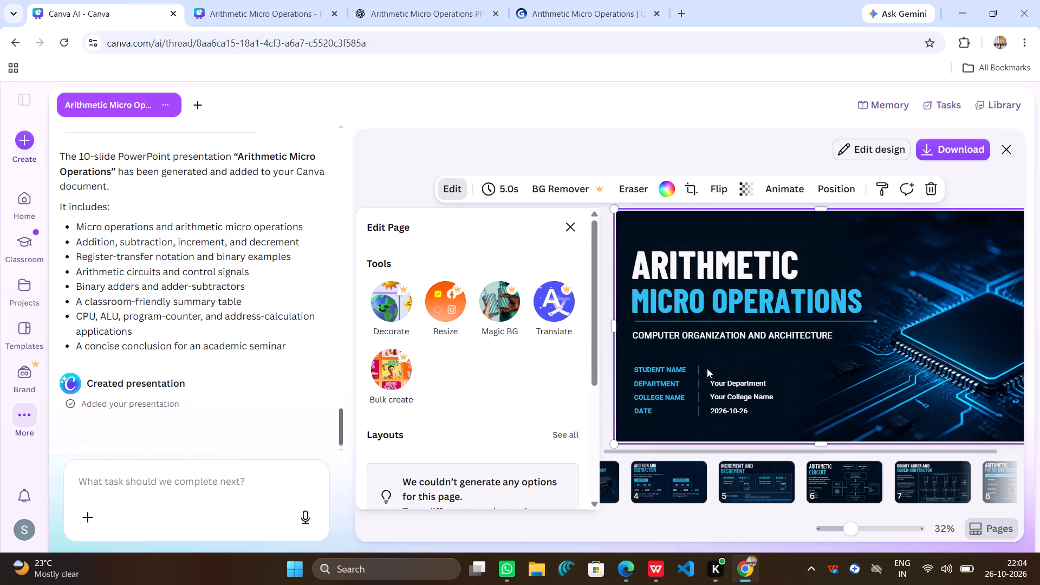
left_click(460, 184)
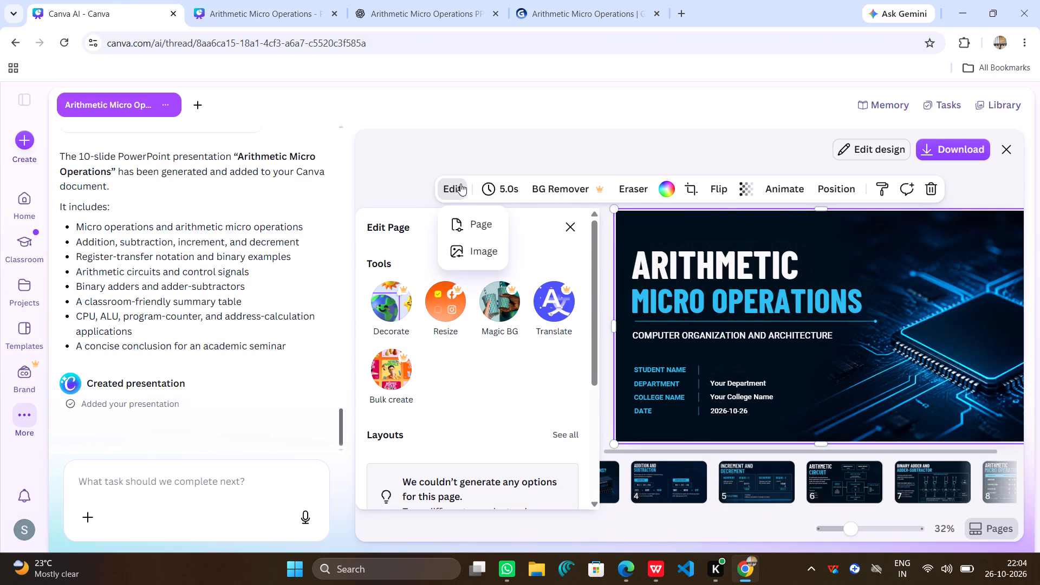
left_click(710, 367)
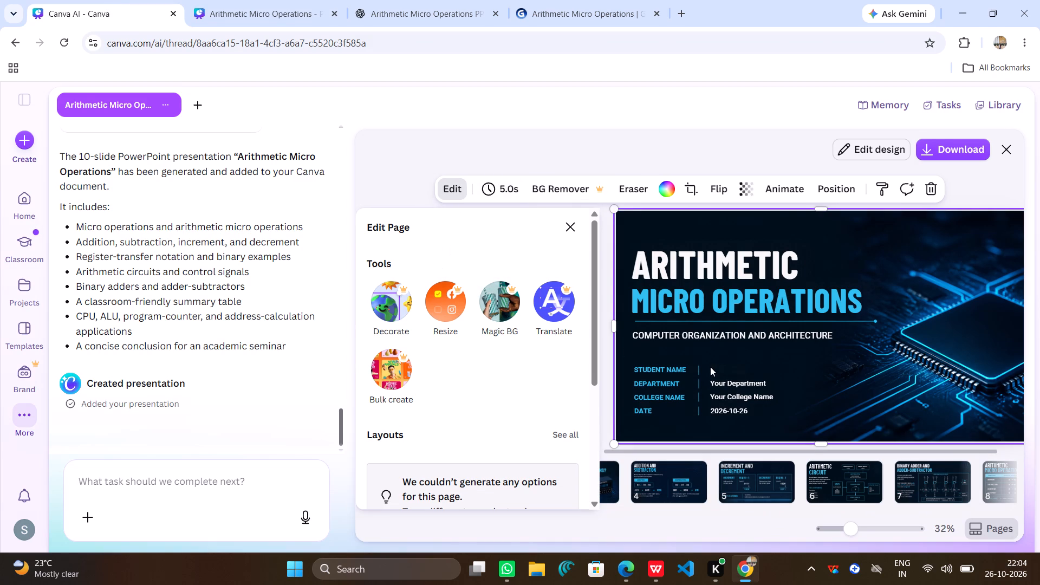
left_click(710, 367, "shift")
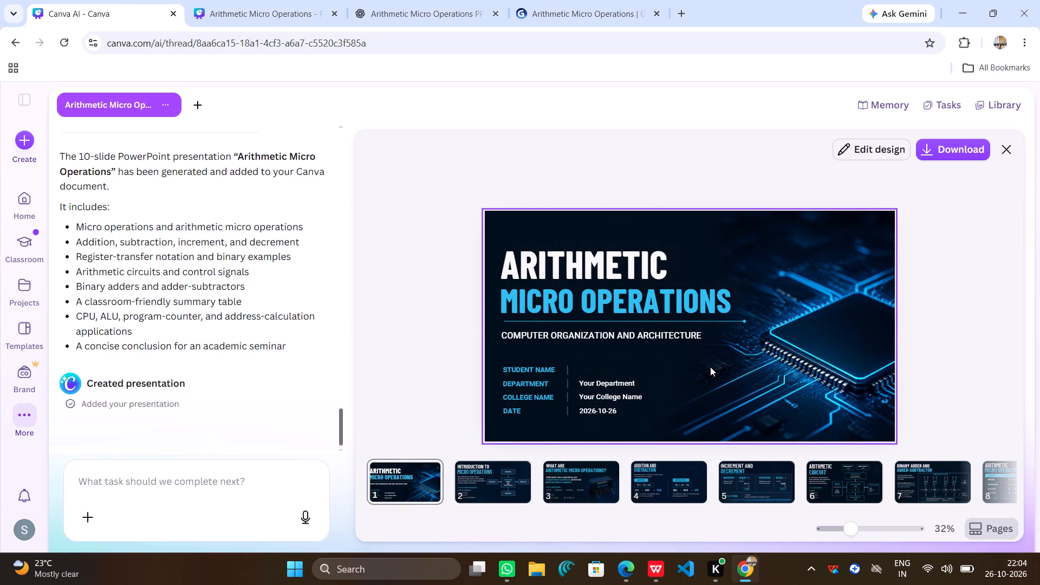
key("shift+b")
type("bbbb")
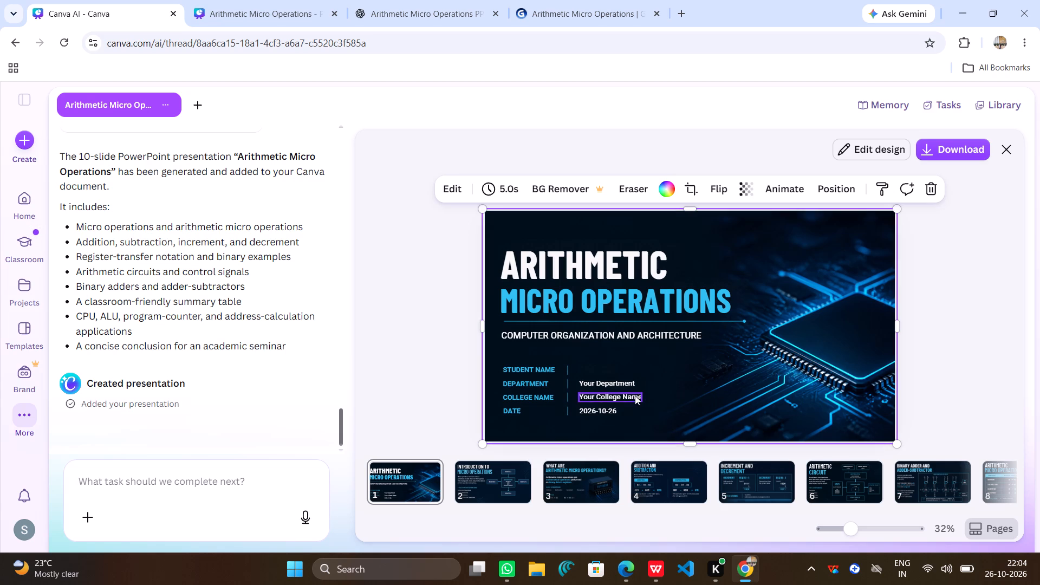
Erase the "Your Department" placeholder beside DEPARTMENT on the title slide, leaving only its final letter "t".
left_click(636, 382)
left_click(634, 381)
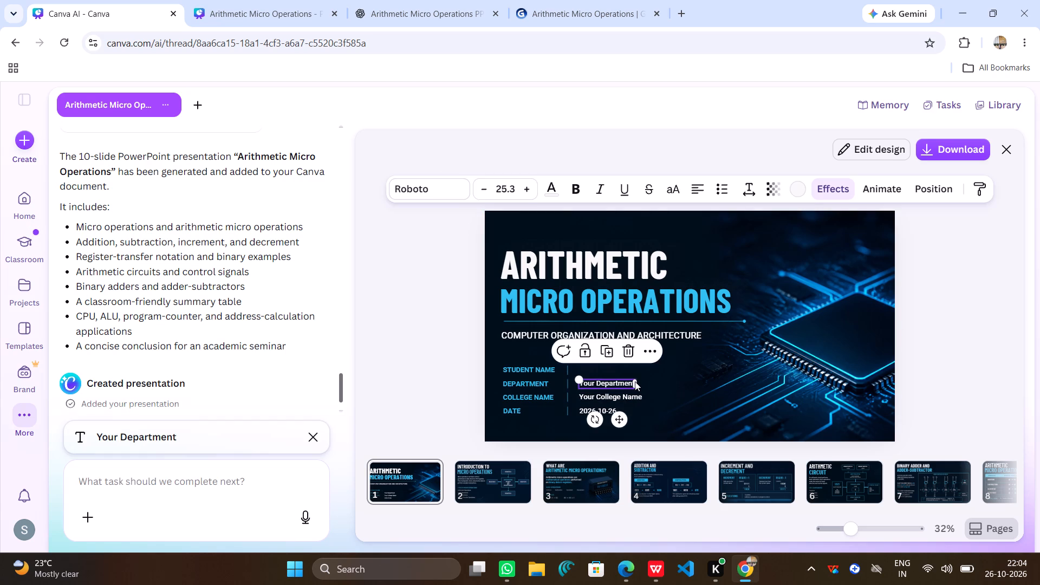
left_click(631, 382)
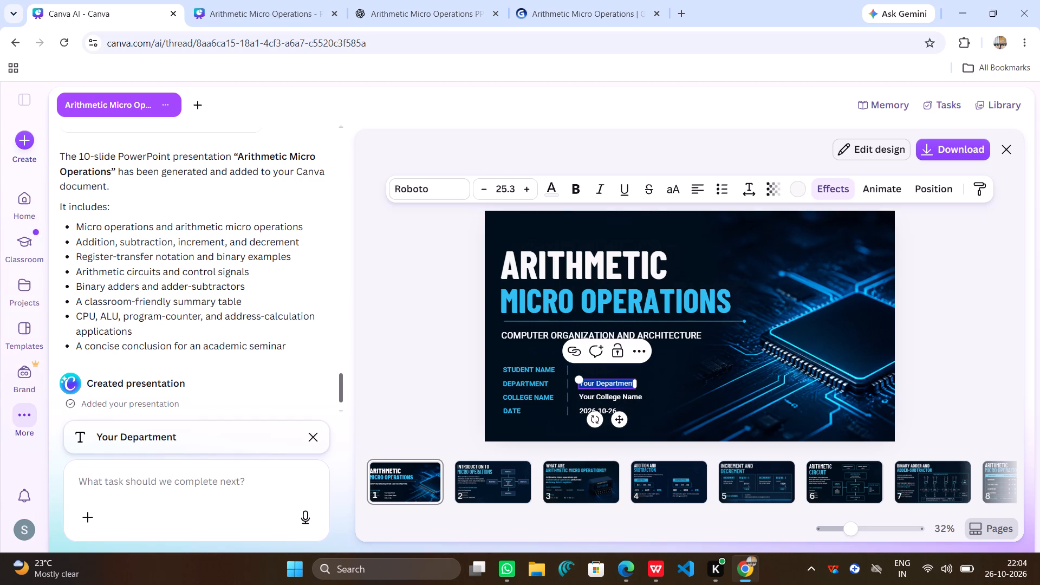
left_click(631, 382)
key("BackSpace")
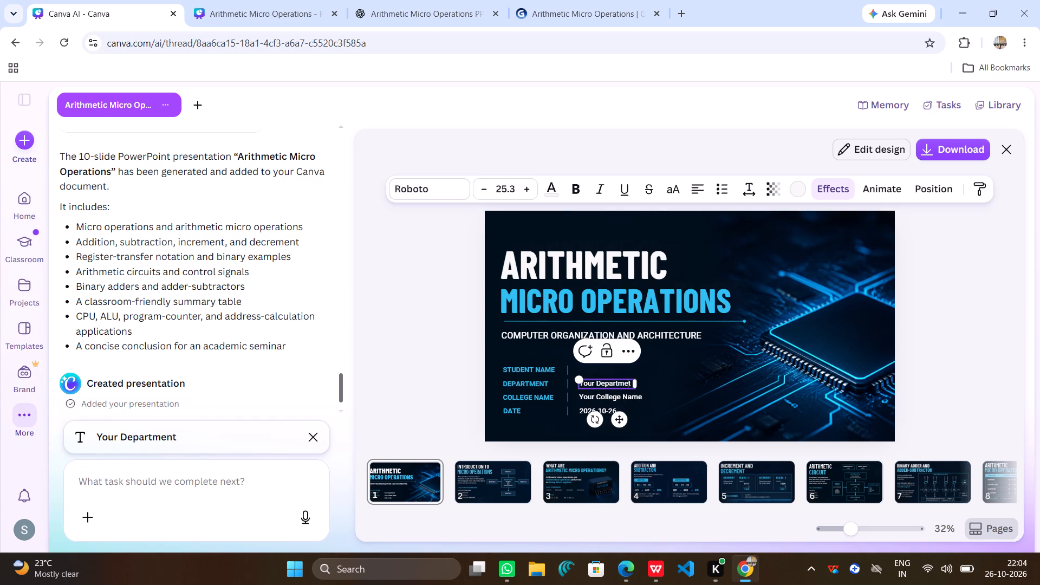
key("BackSpace")
key("BackSpace")
key("BackSpace")
key("BackSpace")
key("BackSpace")
key("BackSpace")
key("BackSpace")
key("BackSpace")
key("BackSpace")
key("BackSpace")
key("BackSpace")
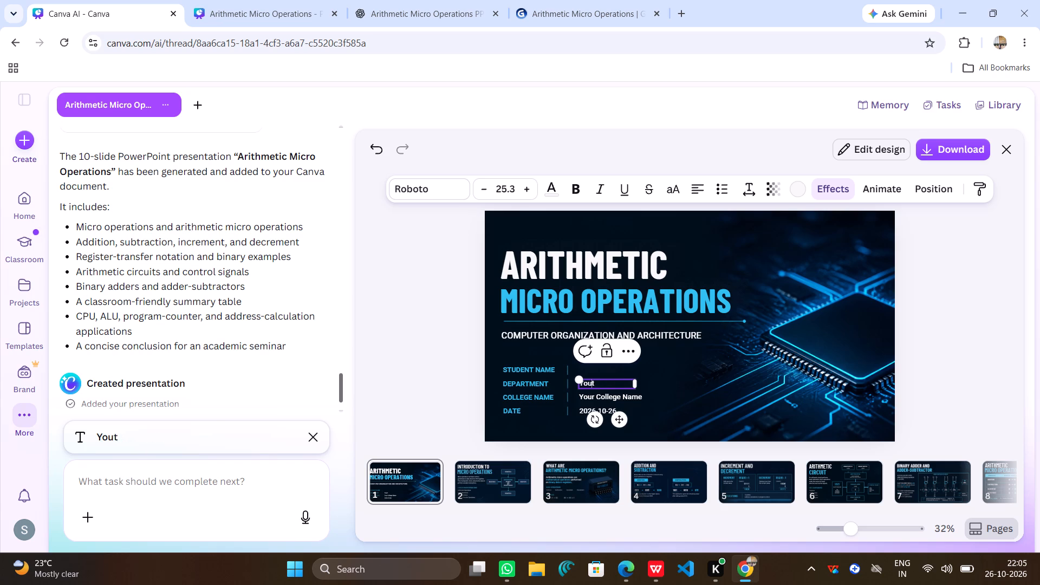
key("BackSpace")
key("BackSpace")
Move the shortened department text box up to the row beside STUDENT NAME.
left_click(575, 366)
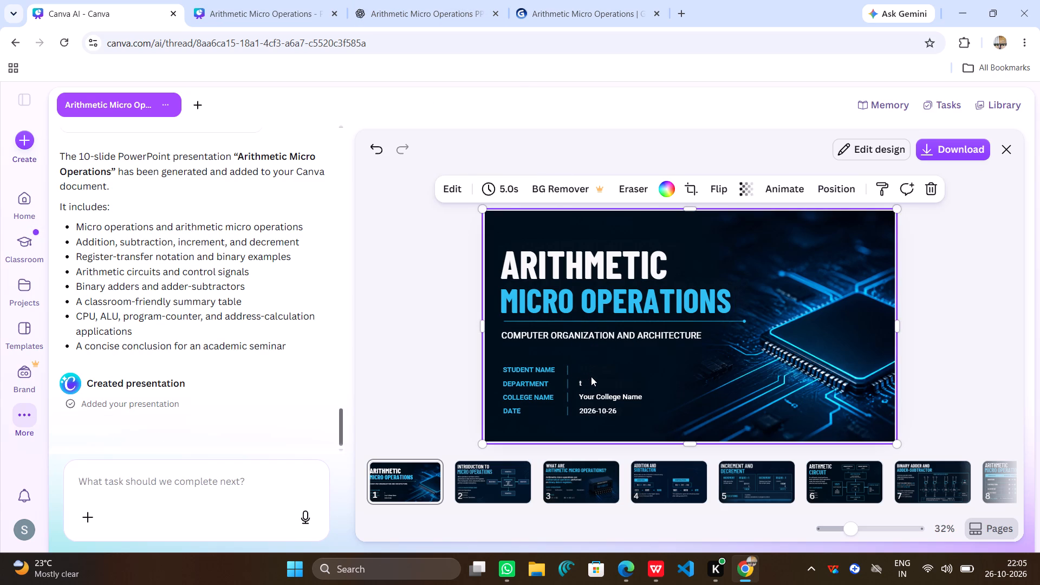
left_click(589, 380)
left_click_drag(589, 380, 584, 369)
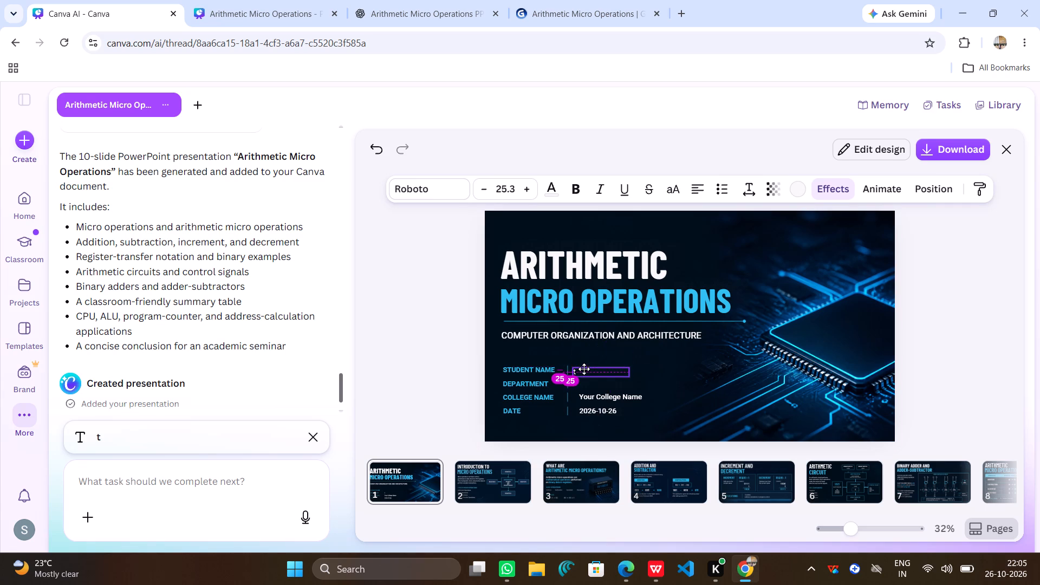
left_click_drag(584, 369, 588, 370)
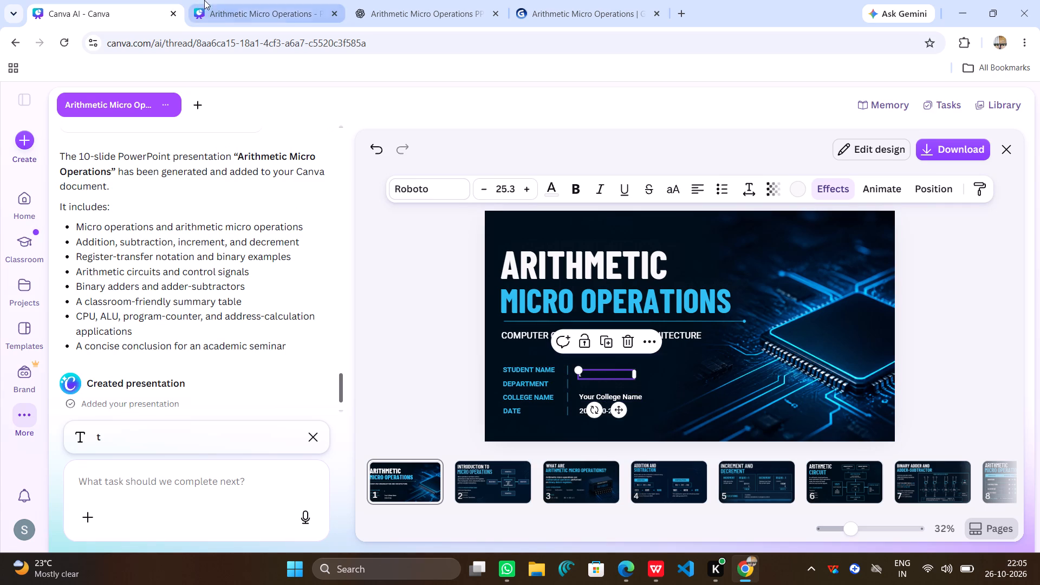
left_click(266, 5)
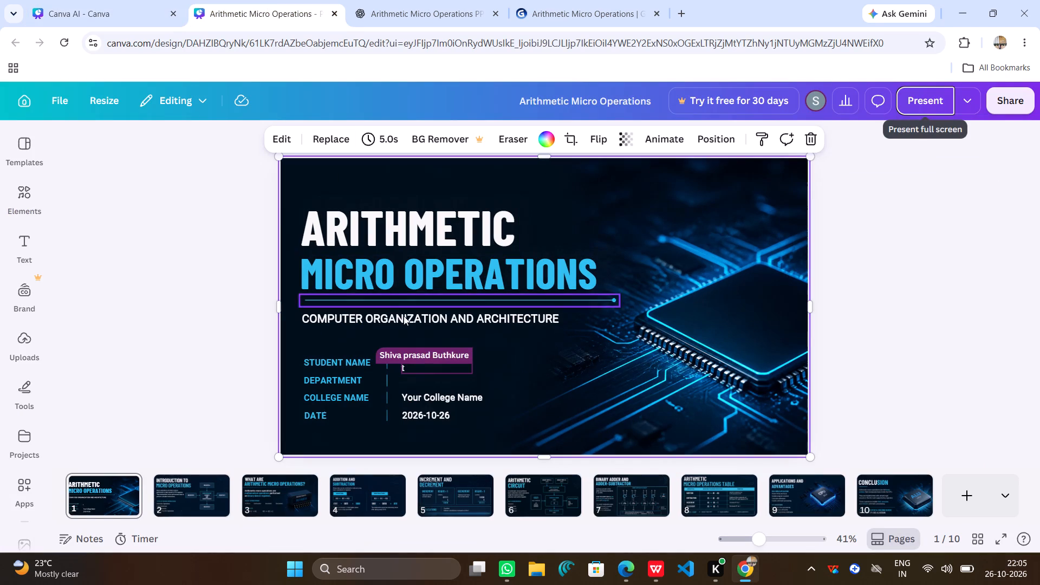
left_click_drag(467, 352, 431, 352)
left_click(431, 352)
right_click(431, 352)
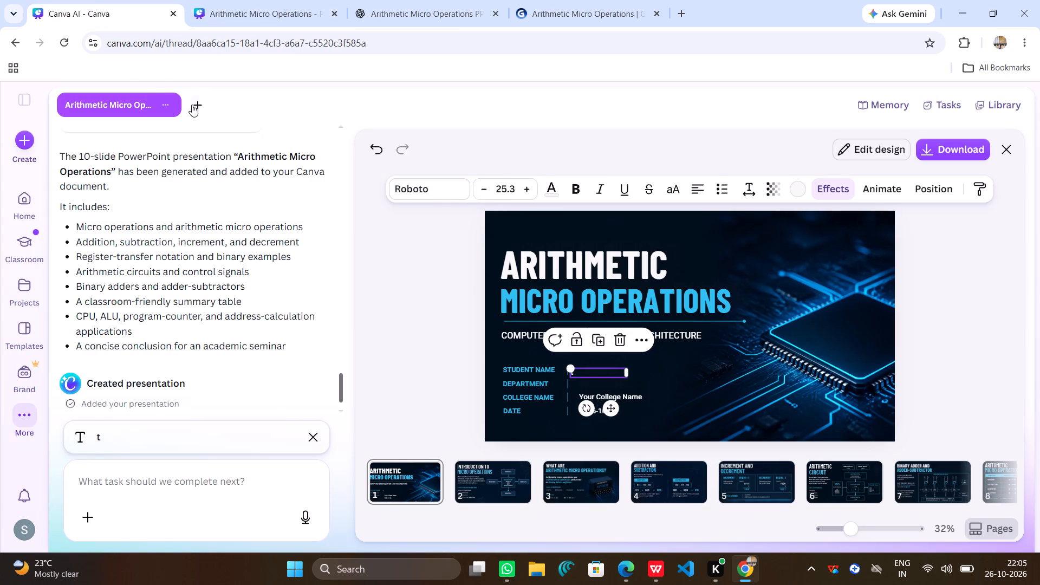
left_click(6, 45)
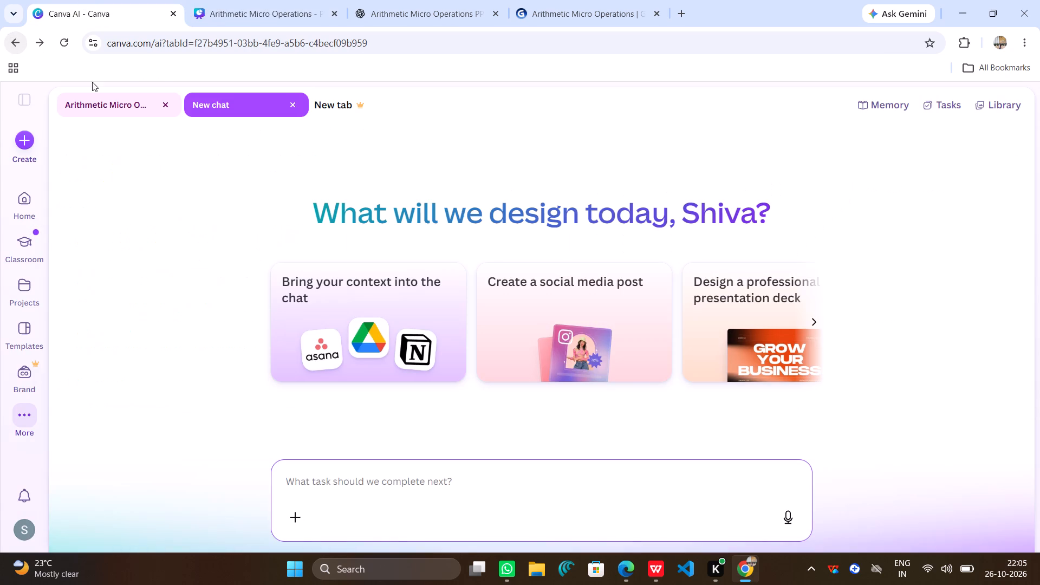
left_click(26, 207)
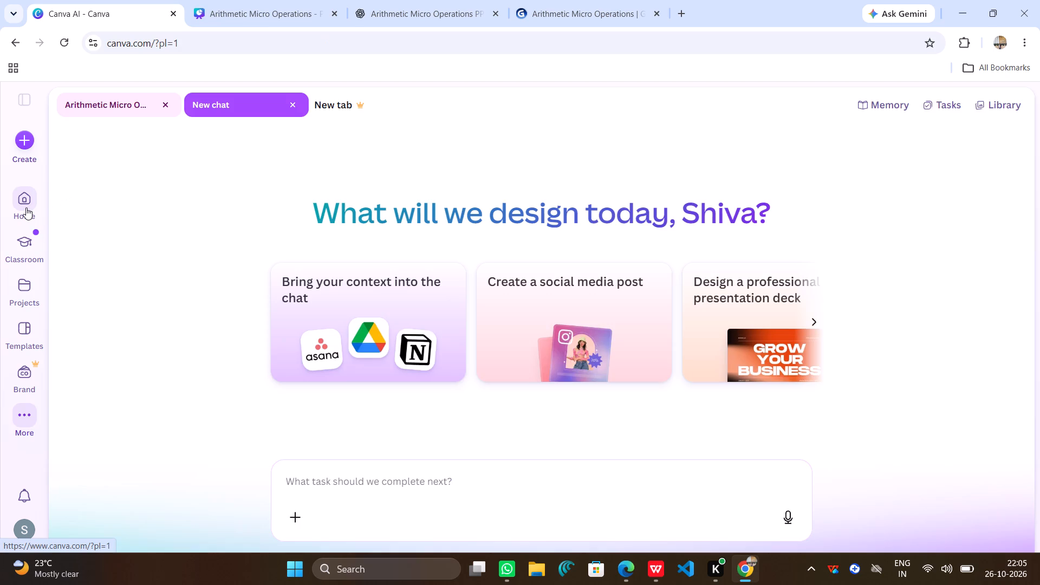
scroll(204, 304, "down", 5)
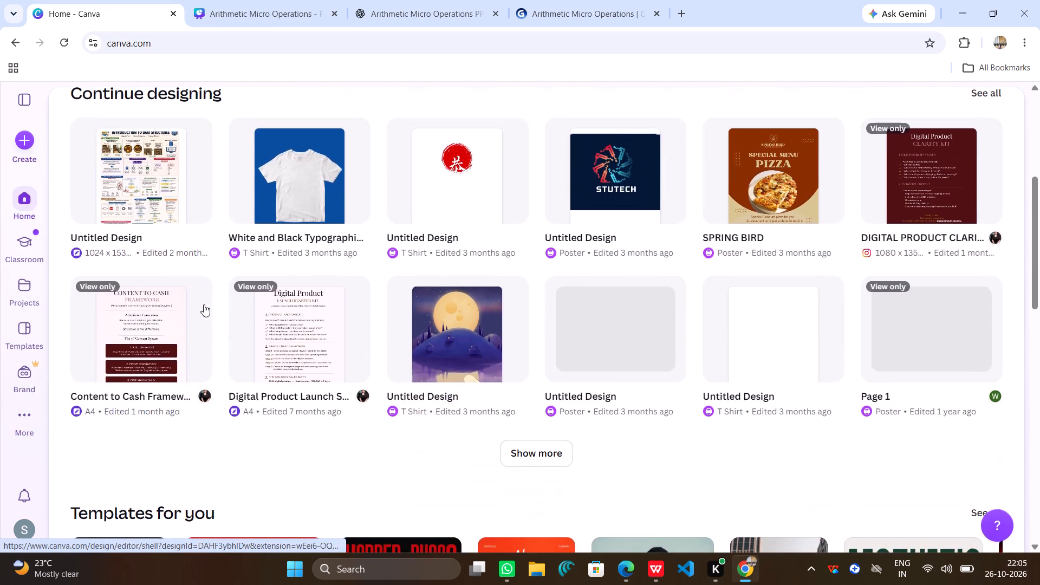
scroll(204, 304, "down", 2)
scroll(204, 304, "up", 1)
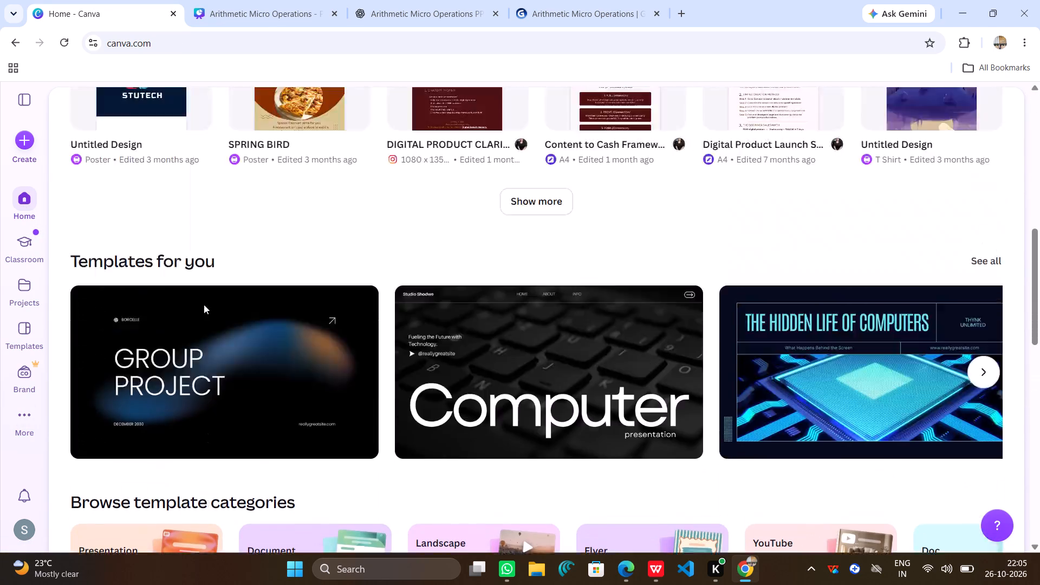
scroll(204, 304, "up", 1)
left_click(138, 465)
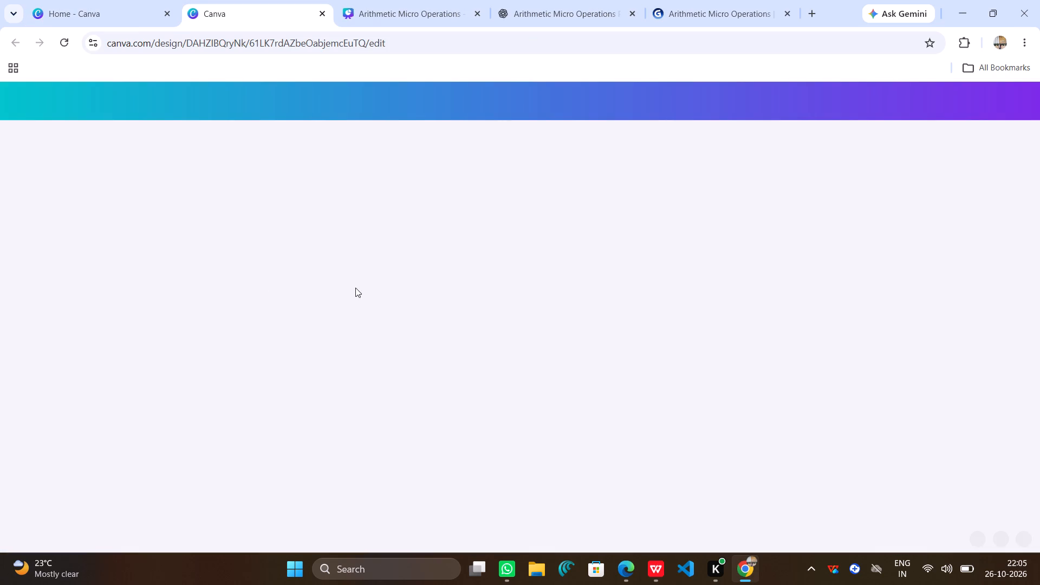
Back in the already edited presentation, replace the leftover "t" beside STUDENT NAME with the student's name.
left_click(749, 0)
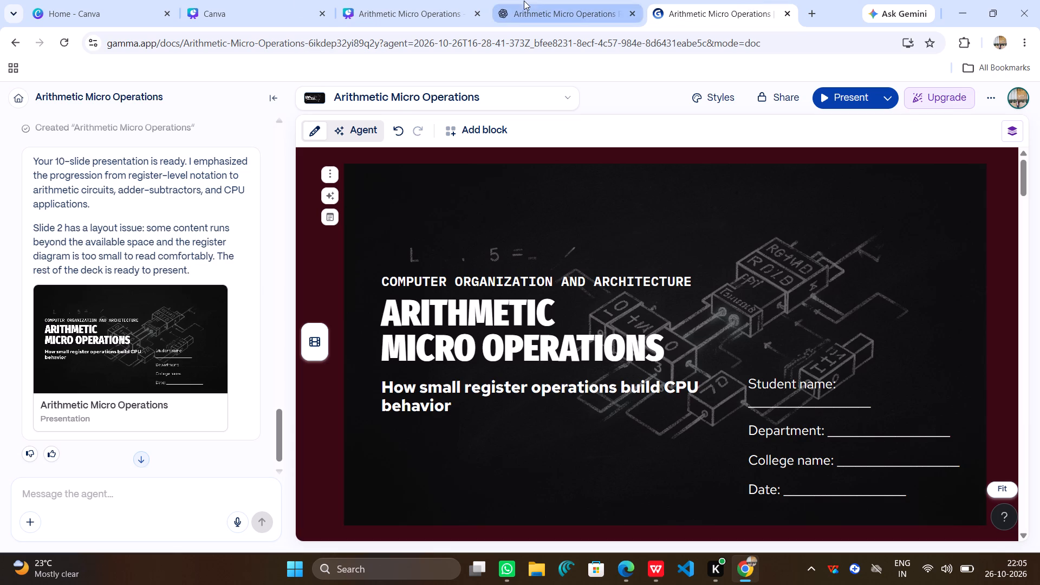
left_click(270, 0)
left_click(423, 0)
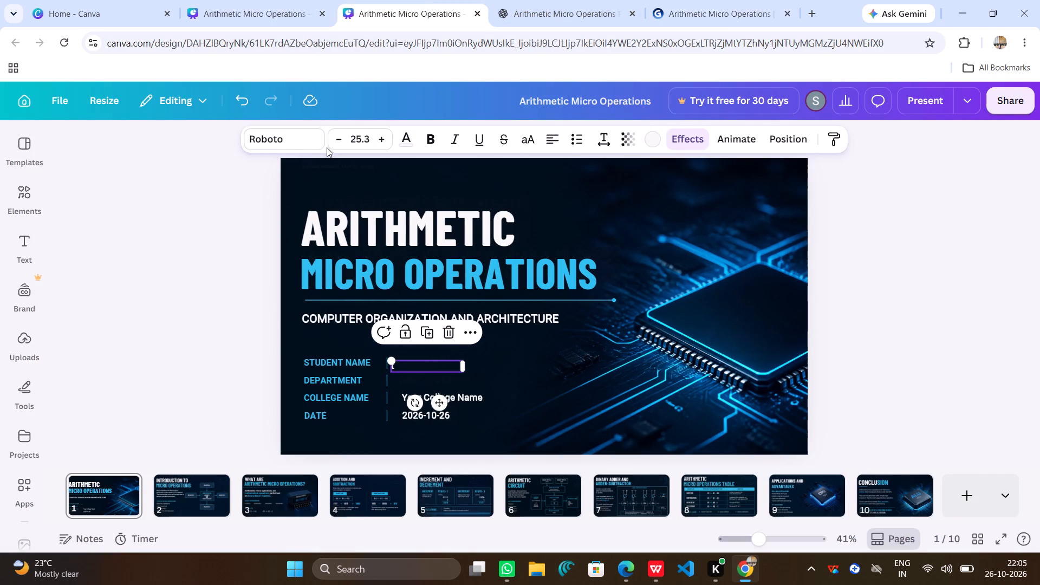
left_click(407, 362)
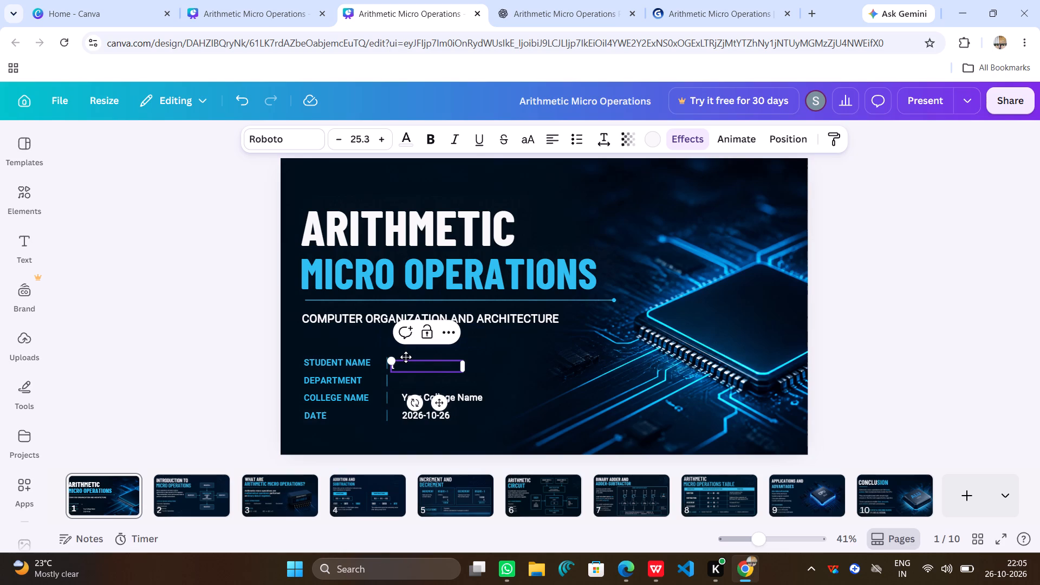
key("BackSpace")
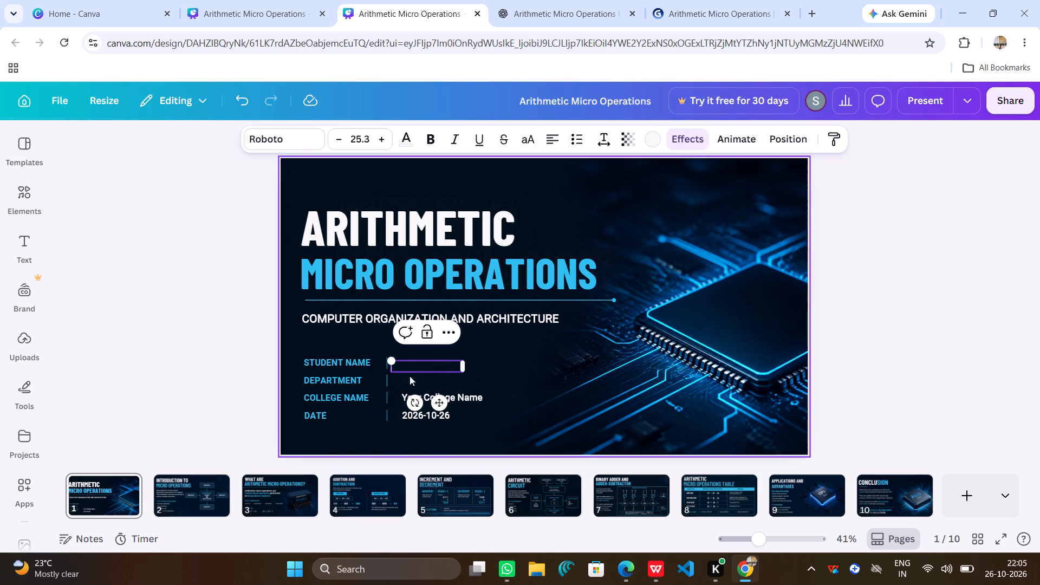
left_click_drag(415, 368, 417, 360)
left_click_drag(418, 369, 460, 363)
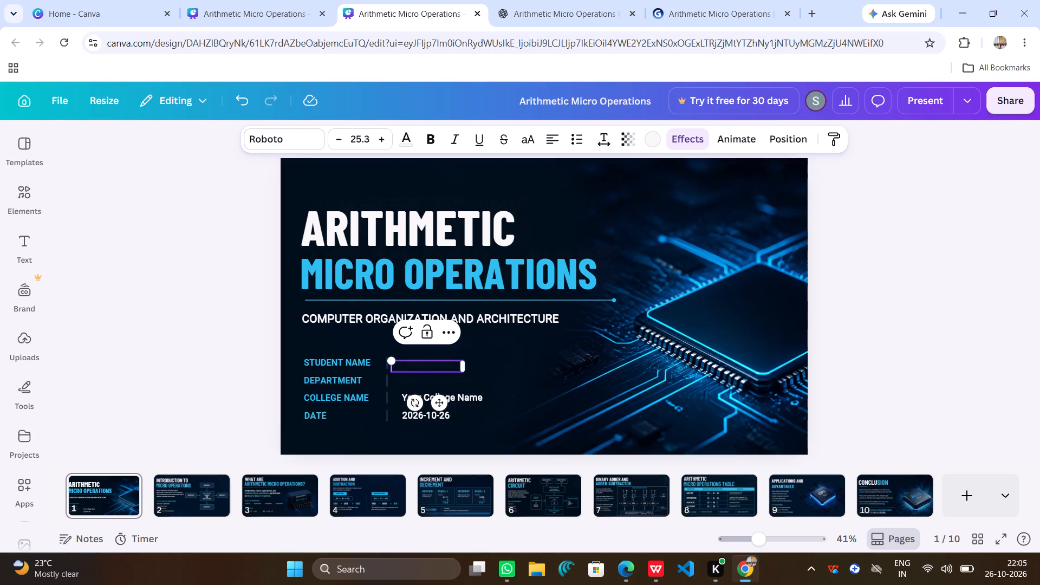
left_click_drag(397, 367, 450, 368)
left_click(426, 369)
key("shift+b")
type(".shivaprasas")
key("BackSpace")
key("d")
left_click(395, 375)
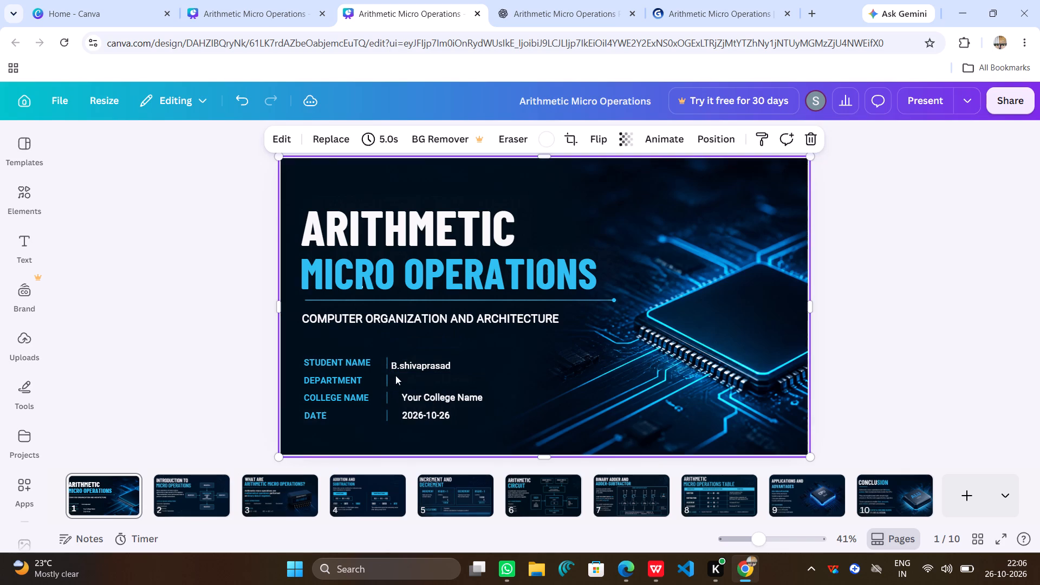
left_click(399, 378)
Align the student's name text box with the STUDENT NAME label and with the start of the college name below.
double_click(406, 363)
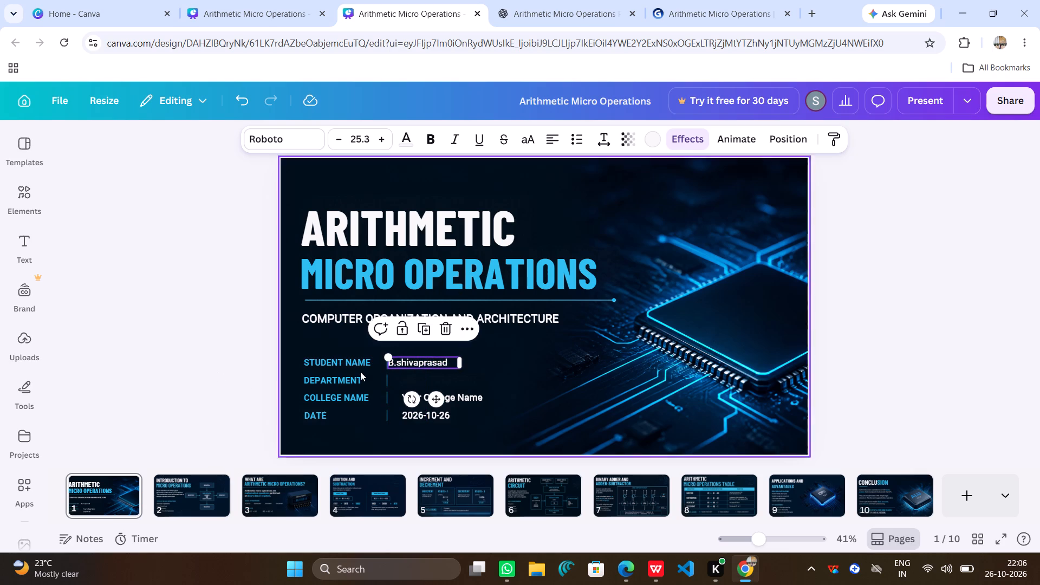
left_click_drag(412, 358, 424, 359)
left_click(227, 361)
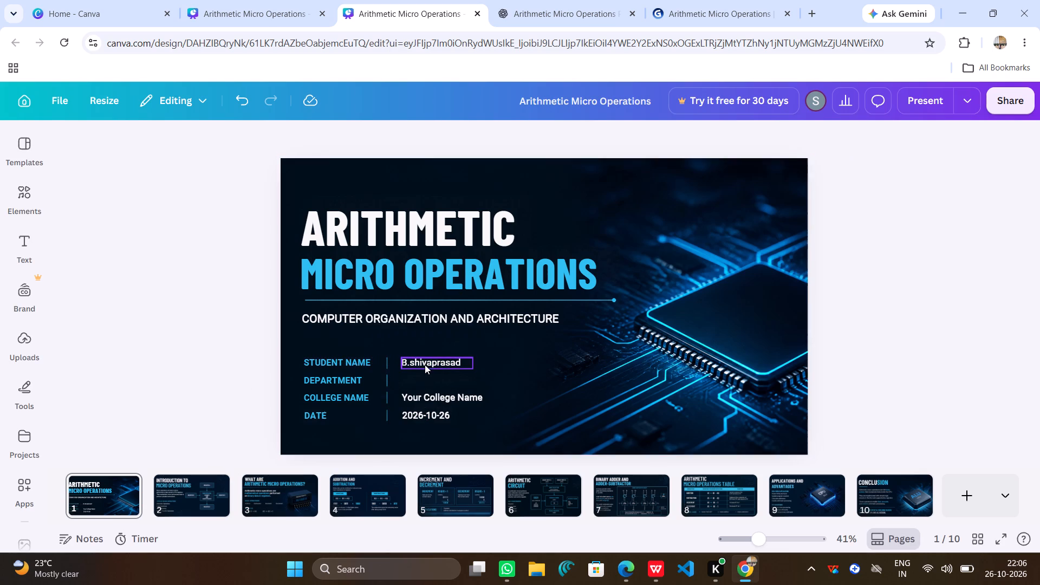
Present the title slide full screen to check the student's name placement, and exit the presentation.
left_click(919, 96)
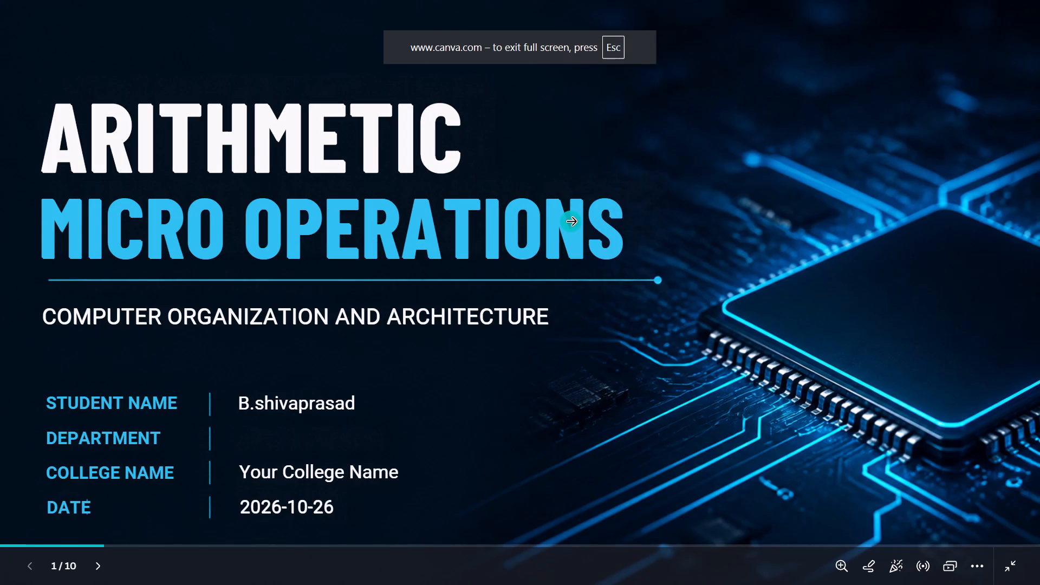
key("Escape")
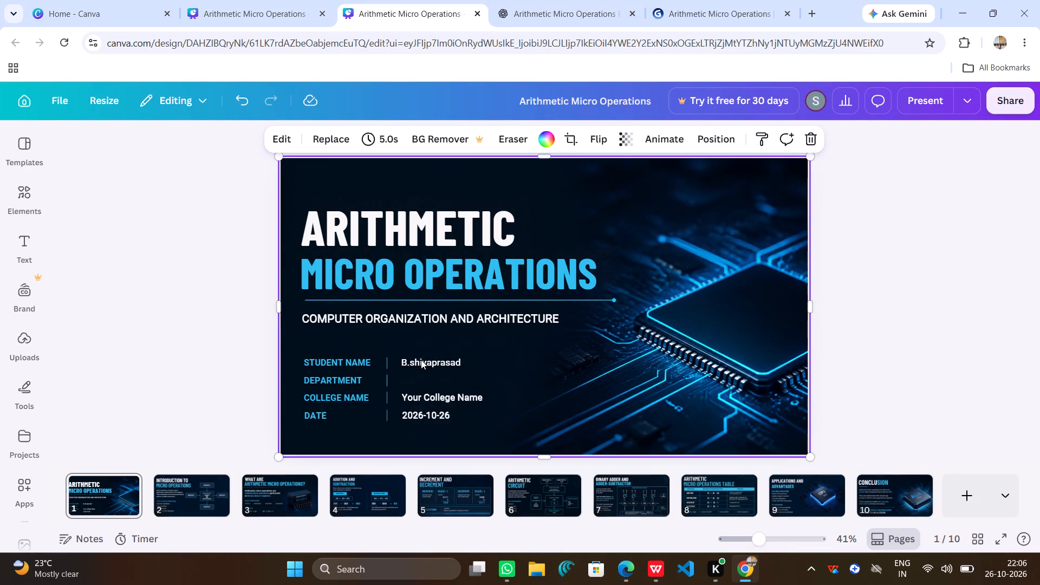
Capitalize the letter that follows the initial in the student's name on the title slide.
left_click(420, 360)
left_click(417, 362)
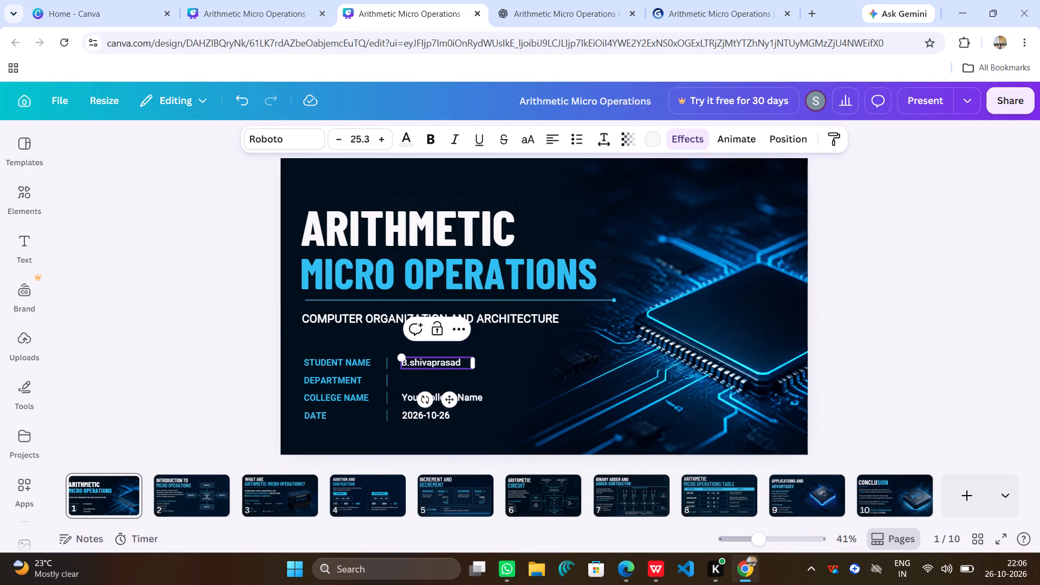
left_click(414, 362)
key("BackSpace")
key("shift+s")
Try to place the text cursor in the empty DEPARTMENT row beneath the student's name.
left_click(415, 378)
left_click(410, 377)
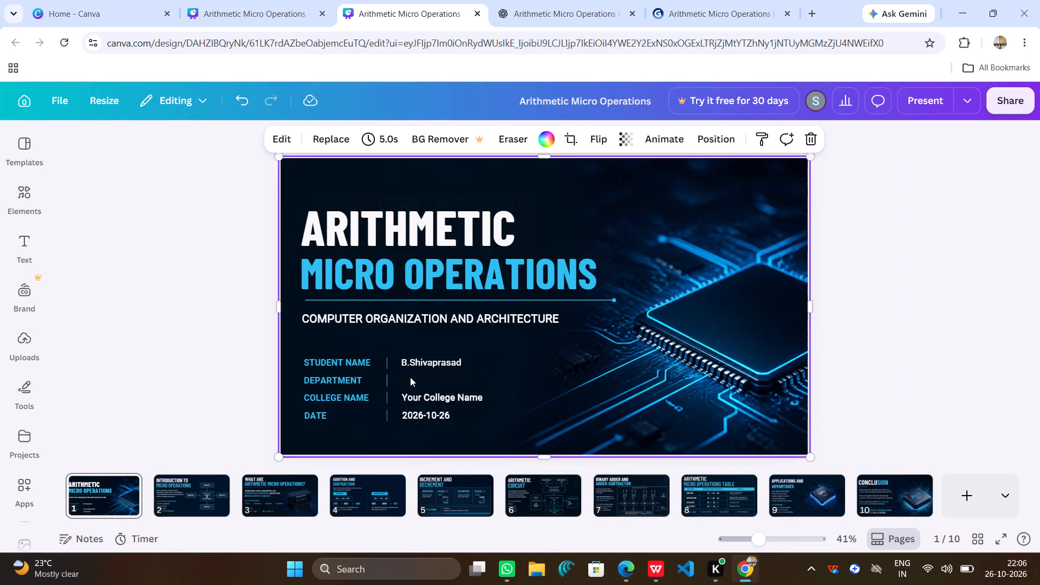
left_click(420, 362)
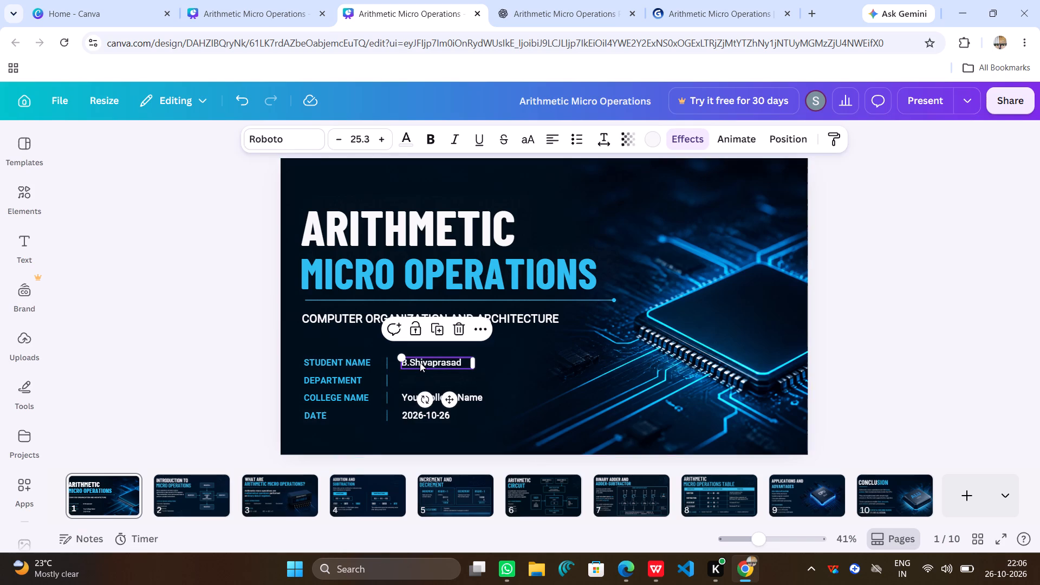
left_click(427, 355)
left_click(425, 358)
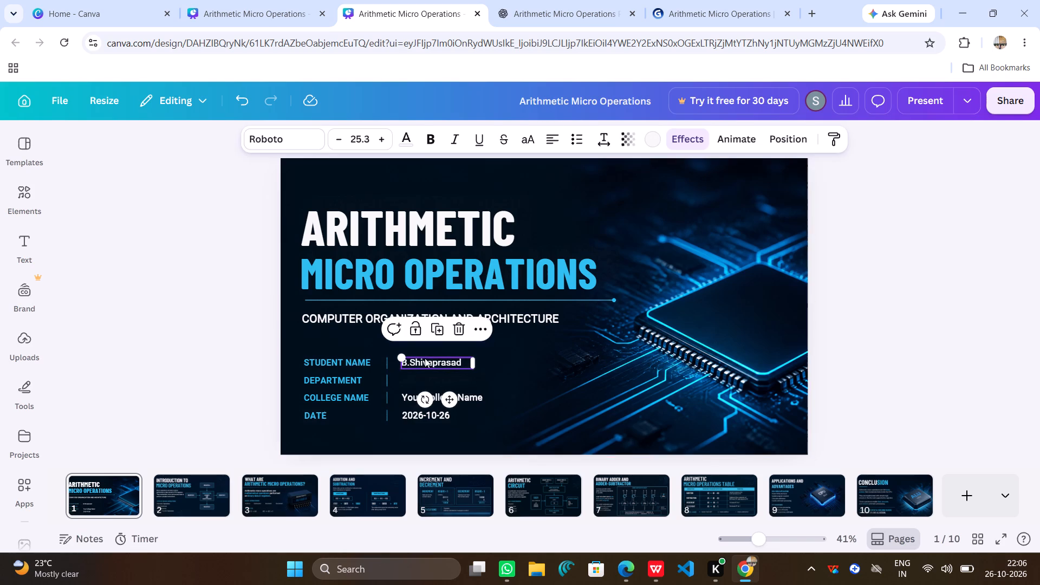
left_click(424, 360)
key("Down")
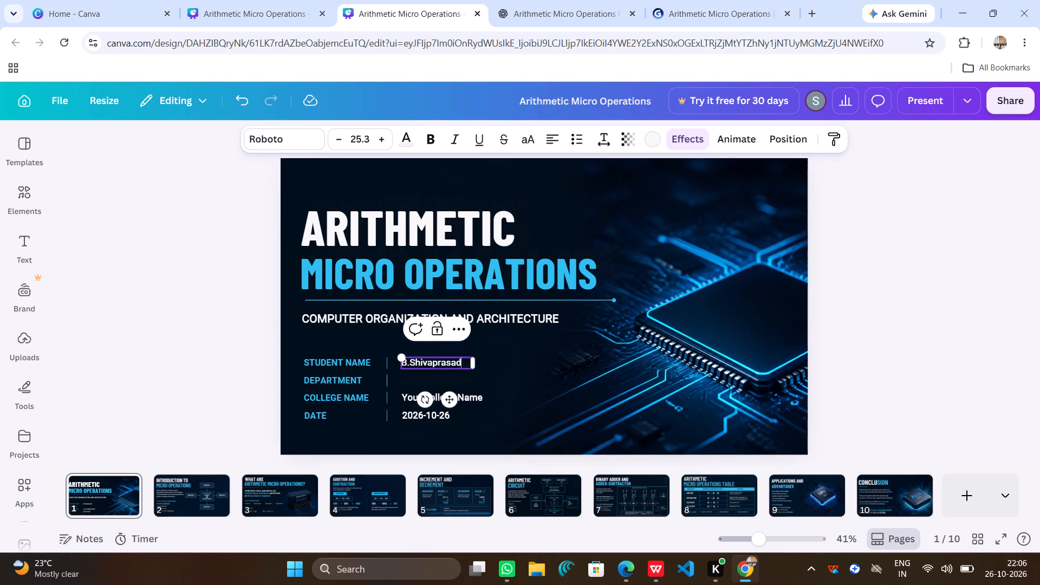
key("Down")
left_click(97, 0)
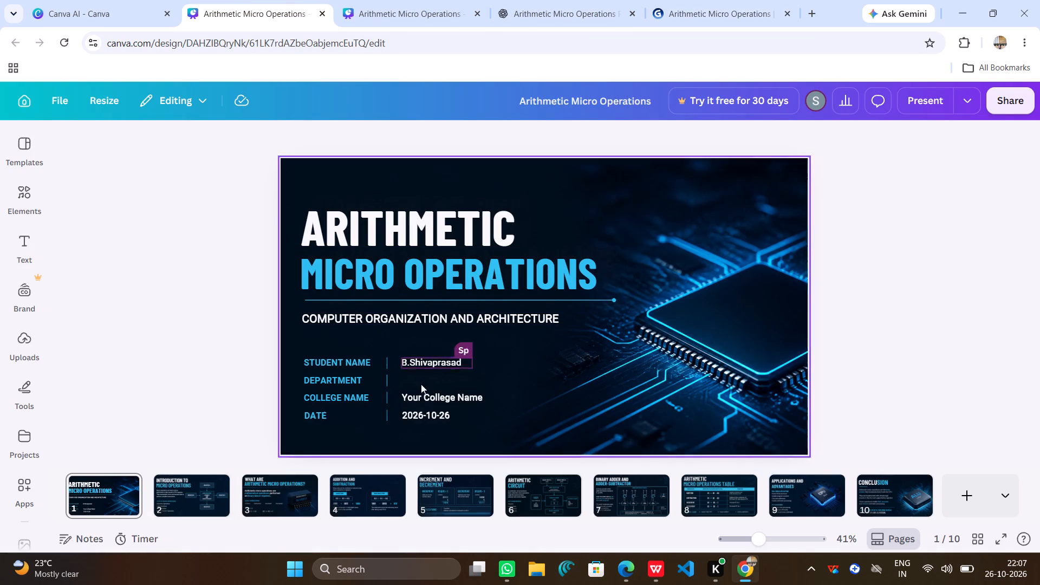
left_click(318, 414)
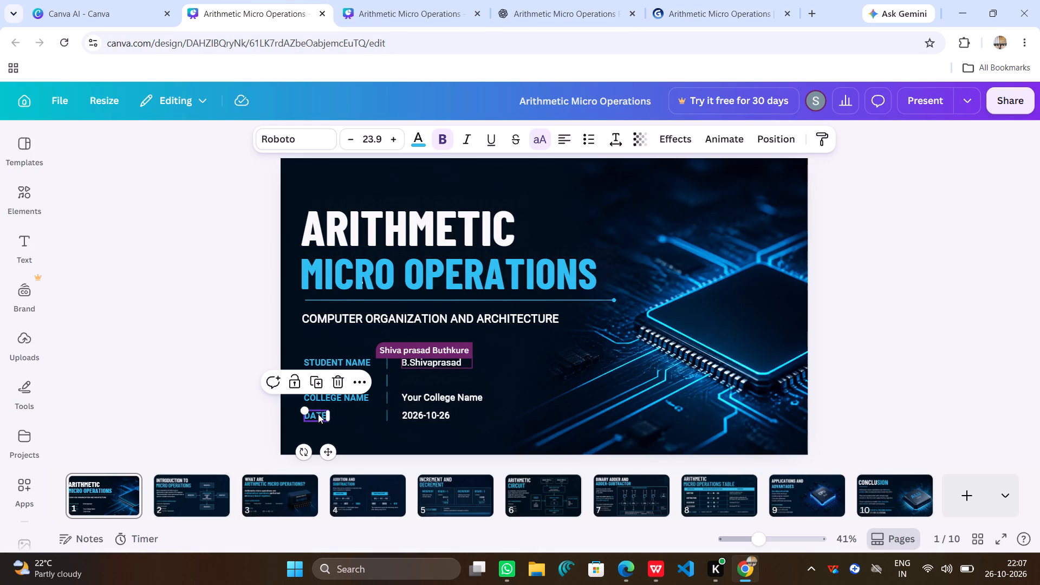
left_click(335, 380)
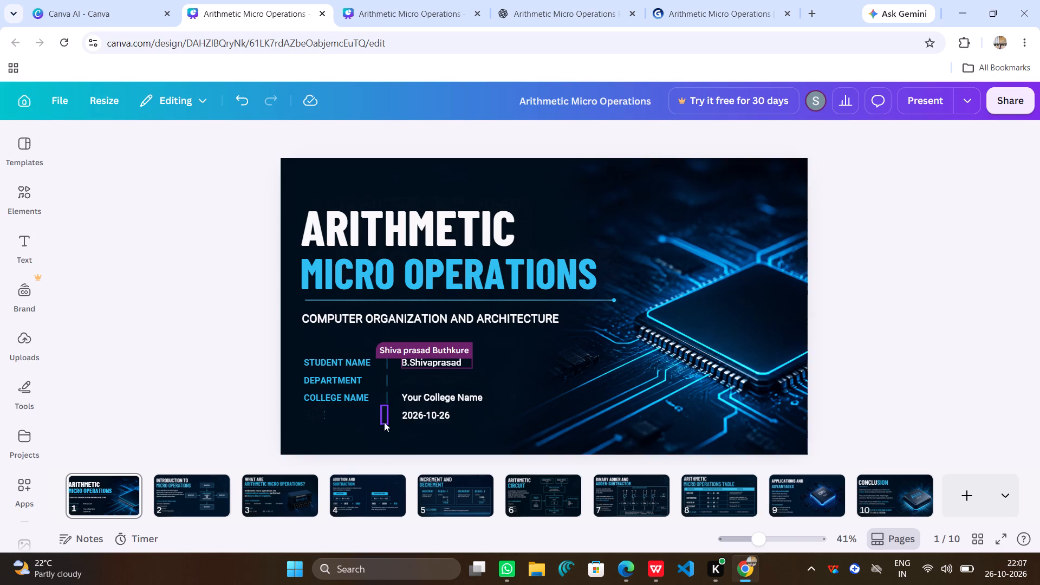
left_click(388, 420)
left_click(386, 417)
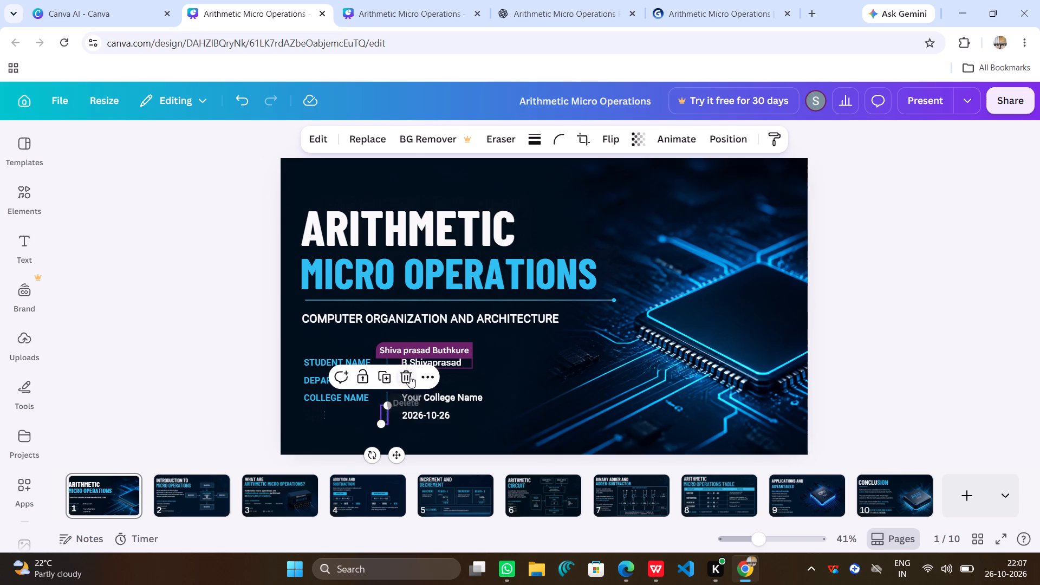
left_click(407, 376)
Move the "Your College Name" placeholder up into the empty DEPARTMENT row, beneath the student's name.
left_click_drag(431, 400, 424, 382)
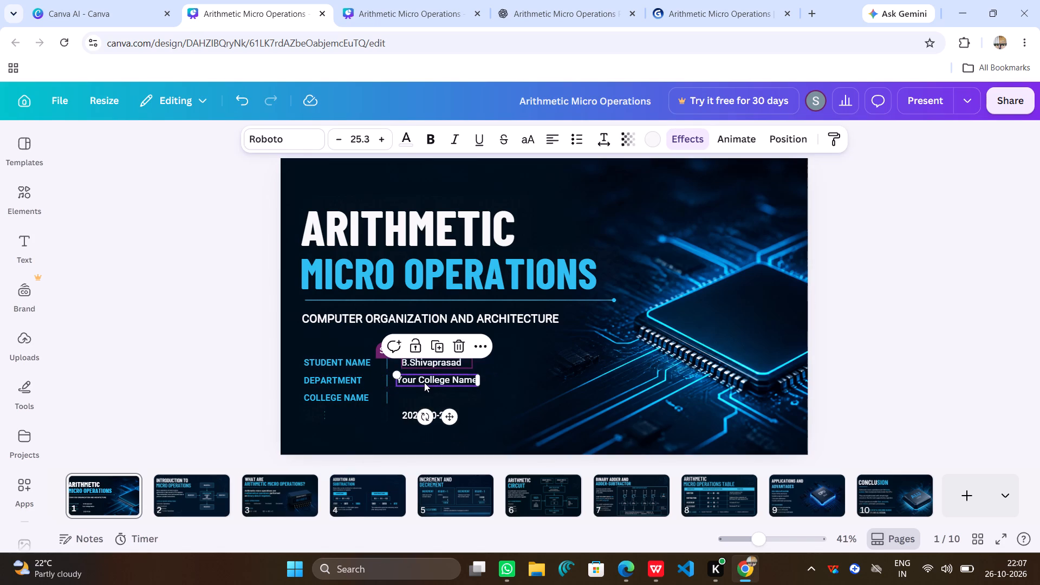
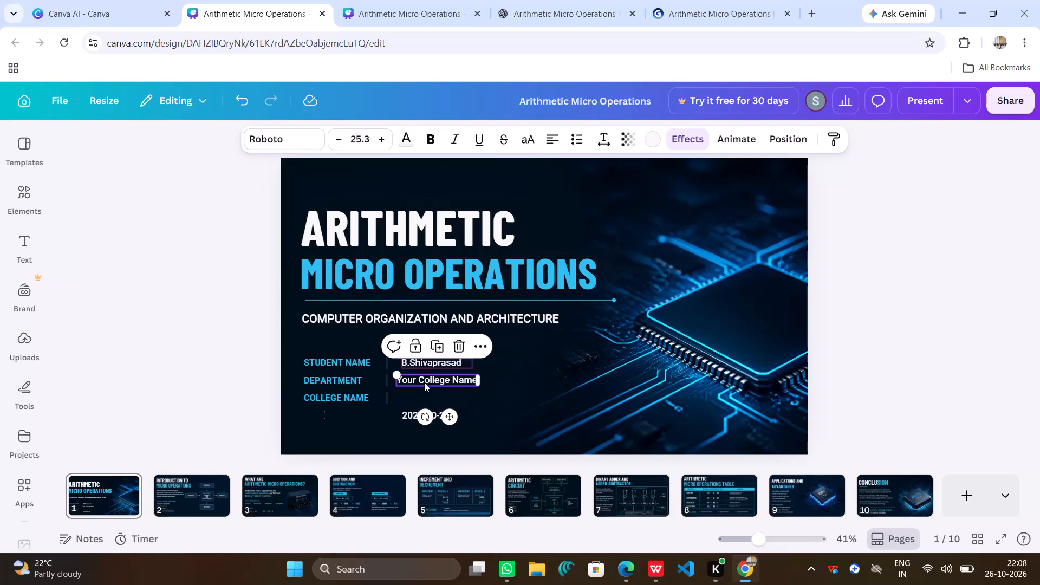
Replace the "Your College Name" placeholder in the DEPARTMENT row of the title slide with "Cse".
left_click(473, 378)
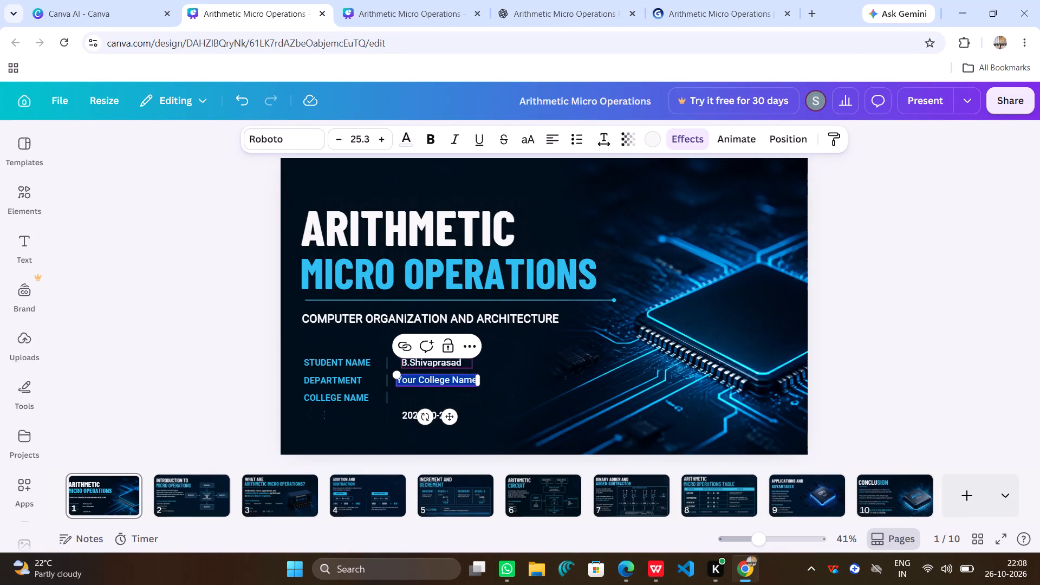
left_click(473, 379)
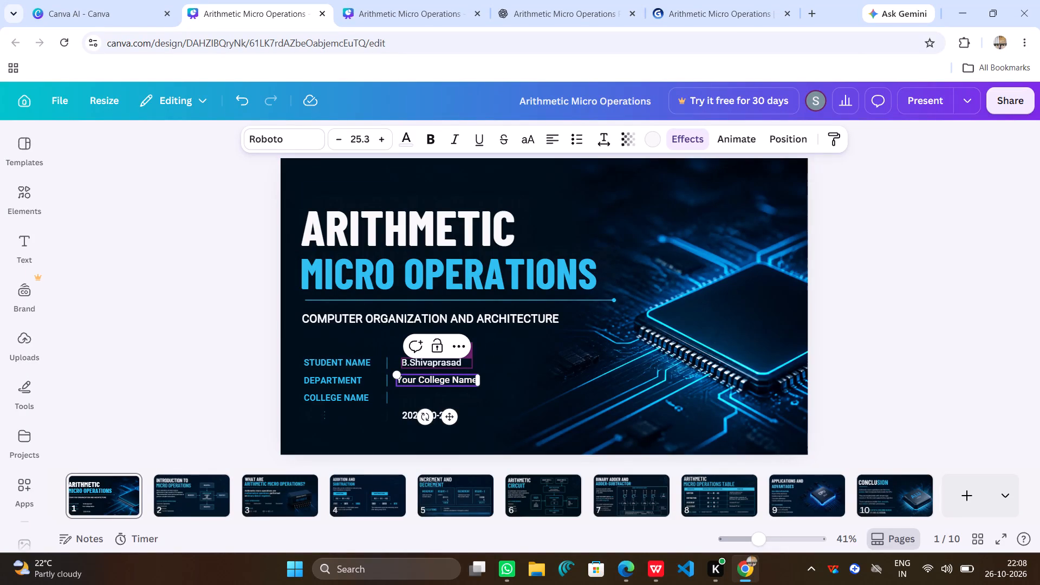
key("Right")
key("BackSpace")
key("BackSpace")
key("BackSpace")
key("BackSpace")
key("BackSpace")
key("BackSpace")
key("BackSpace")
key("BackSpace")
key("BackSpace")
key("BackSpace")
key("BackSpace")
key("BackSpace")
key("BackSpace")
key("BackSpace")
key("BackSpace")
key("BackSpace")
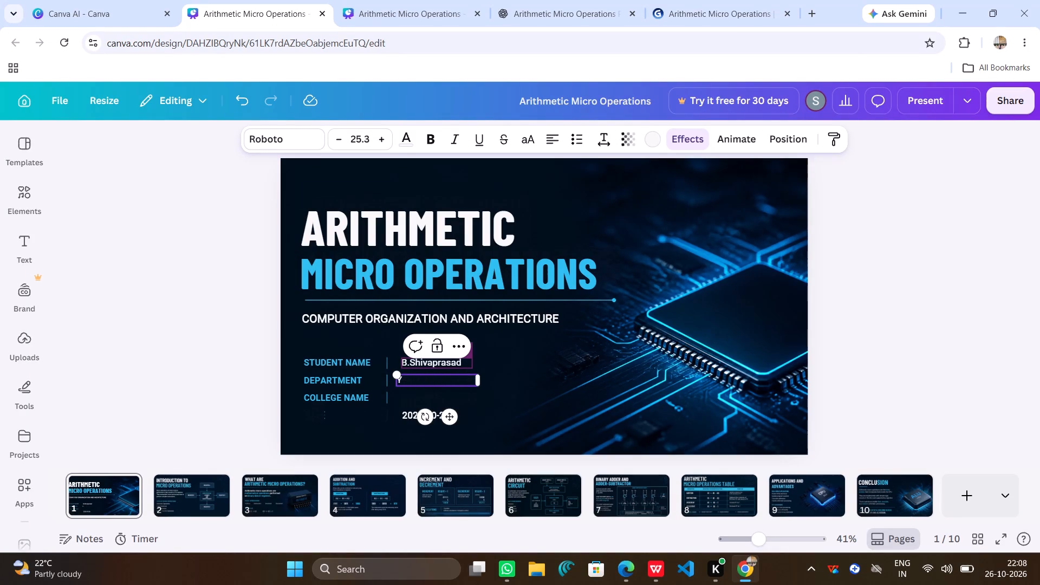
key("BackSpace")
key("c")
key("BackSpace")
type("CX")
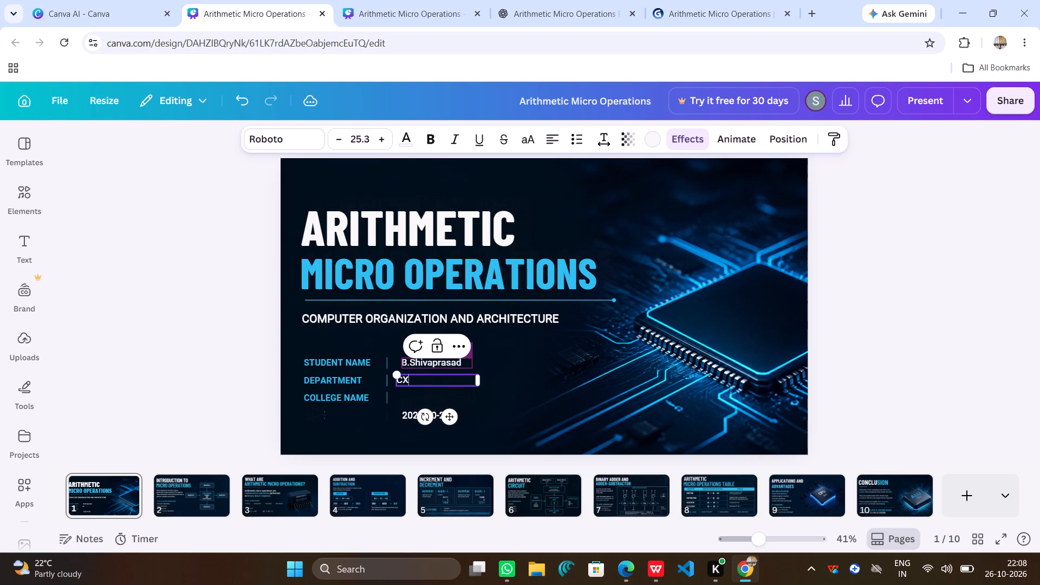
key("BackSpace")
type("se")
Shrink the "Cse" text box from its corner to about 23.5 font size, aligning its start with the student's name above.
left_click(427, 380)
left_click_drag(424, 381, 440, 381)
left_click_drag(395, 376, 401, 375)
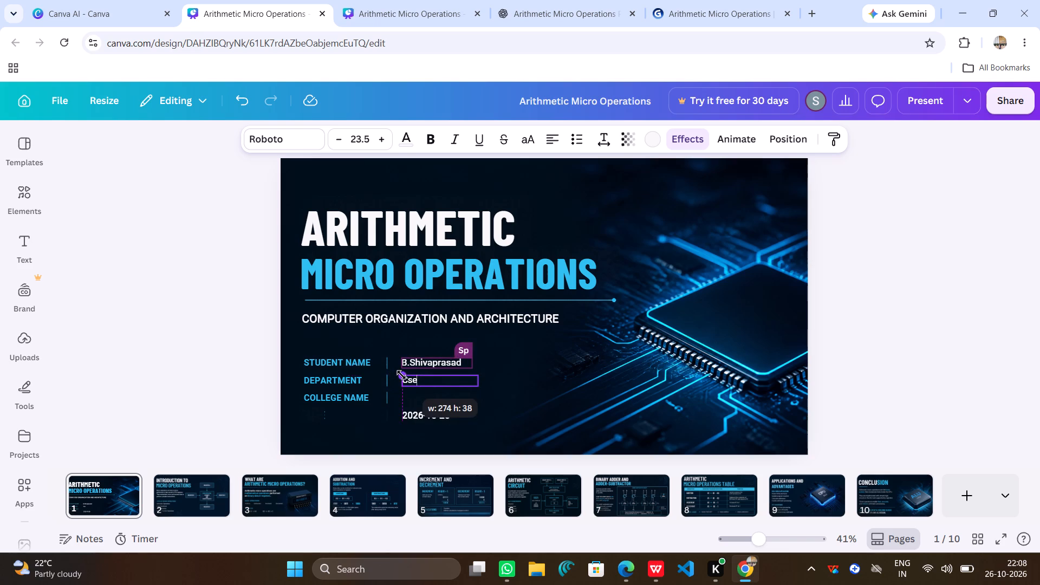
left_click_drag(401, 375, 401, 375)
left_click(500, 377)
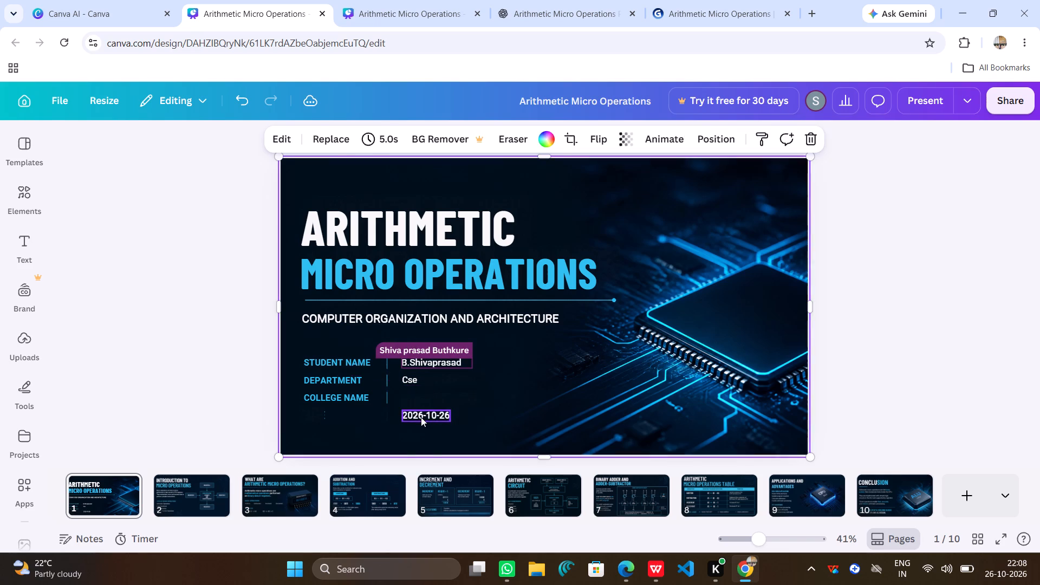
Move the date text 2026-10-26 up into the empty COLLEGE NAME row, aligned beneath "Cse".
left_click_drag(420, 415, 417, 399)
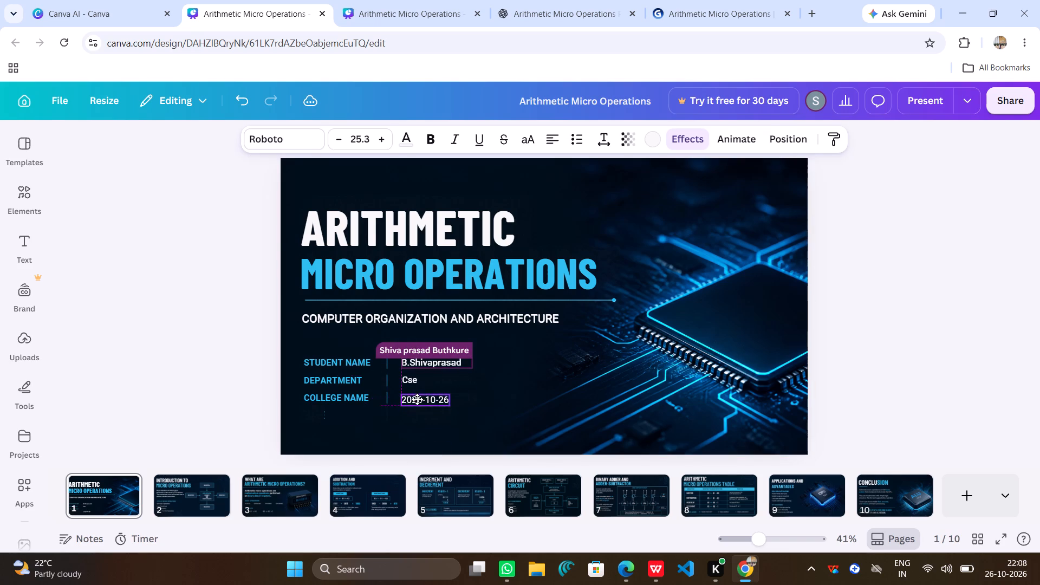
left_click_drag(417, 399, 420, 395)
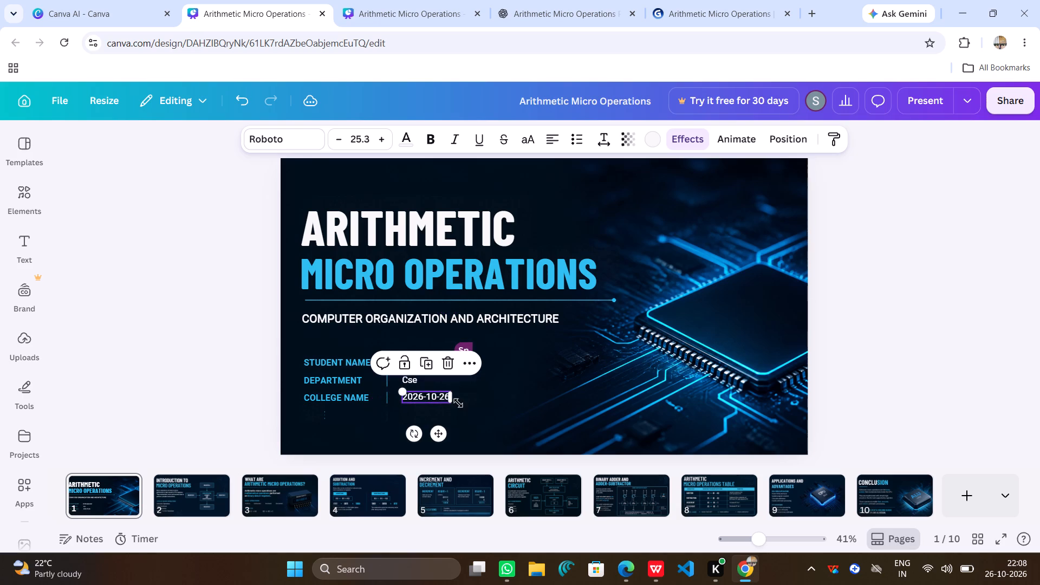
Replace the date text in the COLLEGE NAME row with "Kaveri University".
left_click(446, 402)
left_click(446, 398)
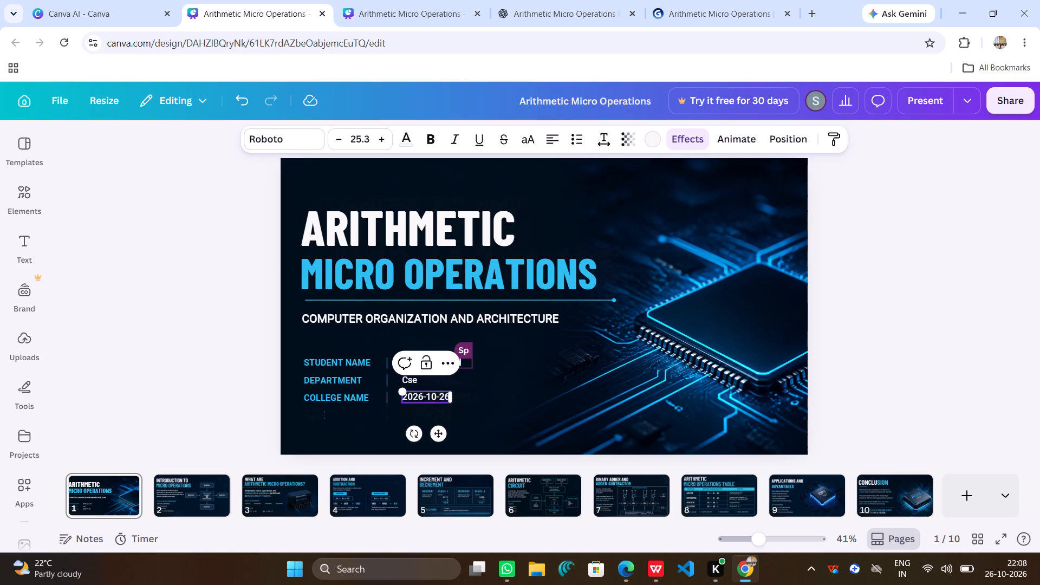
key("Right")
key("BackSpace")
key("BackSpace")
key("BackSpace")
key("BackSpace")
key("BackSpace")
key("BackSpace")
key("BackSpace")
key("BackSpace")
key("BackSpace")
key("BackSpace")
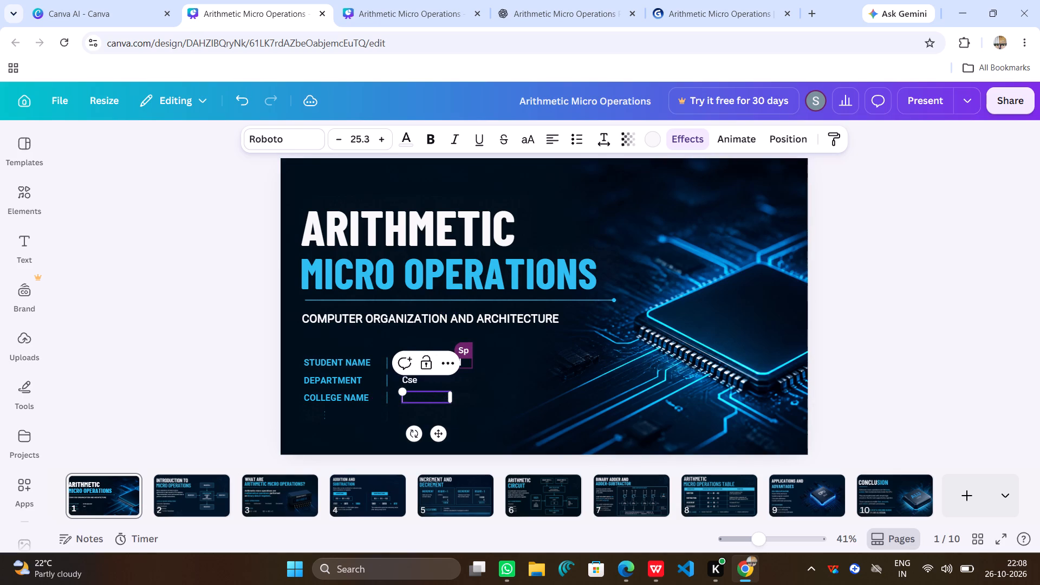
type("Kaveri")
key("space")
type("University")
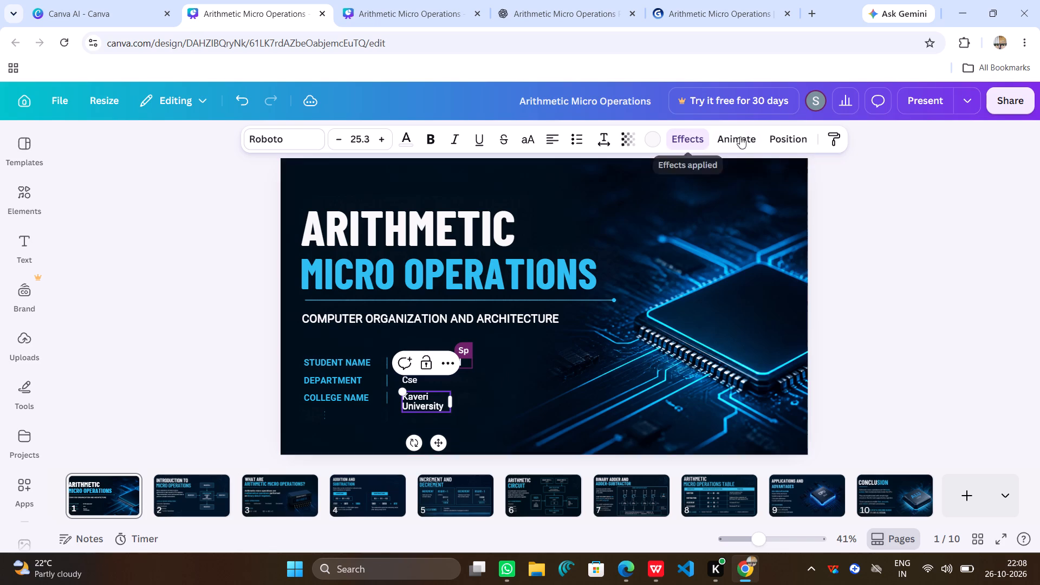
Present the Canva deck full screen and review every slide from the title through the Conclusion, then exit the presentation.
left_click(906, 99)
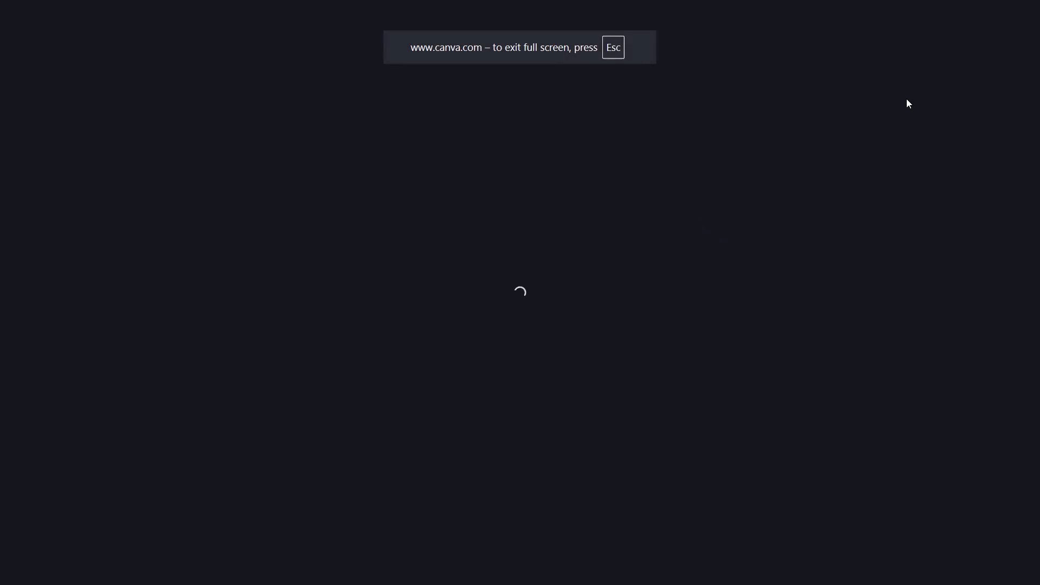
key("Right")
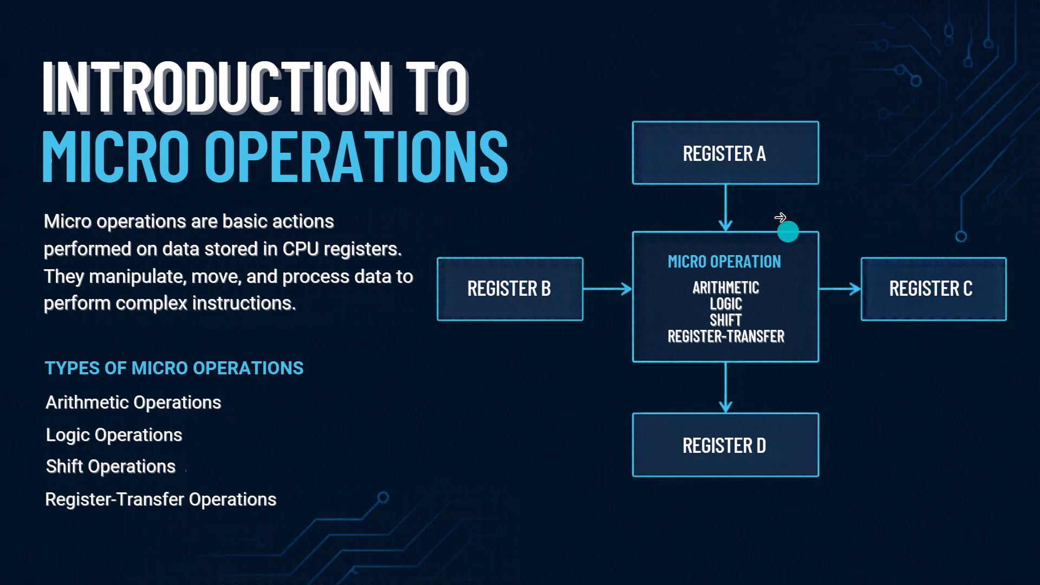
key("Right")
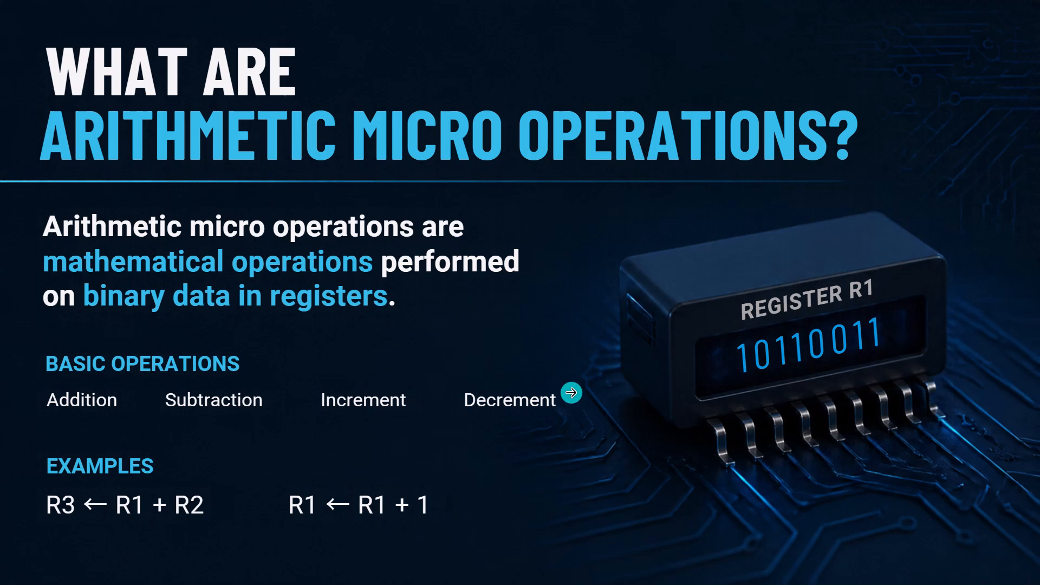
key("Right")
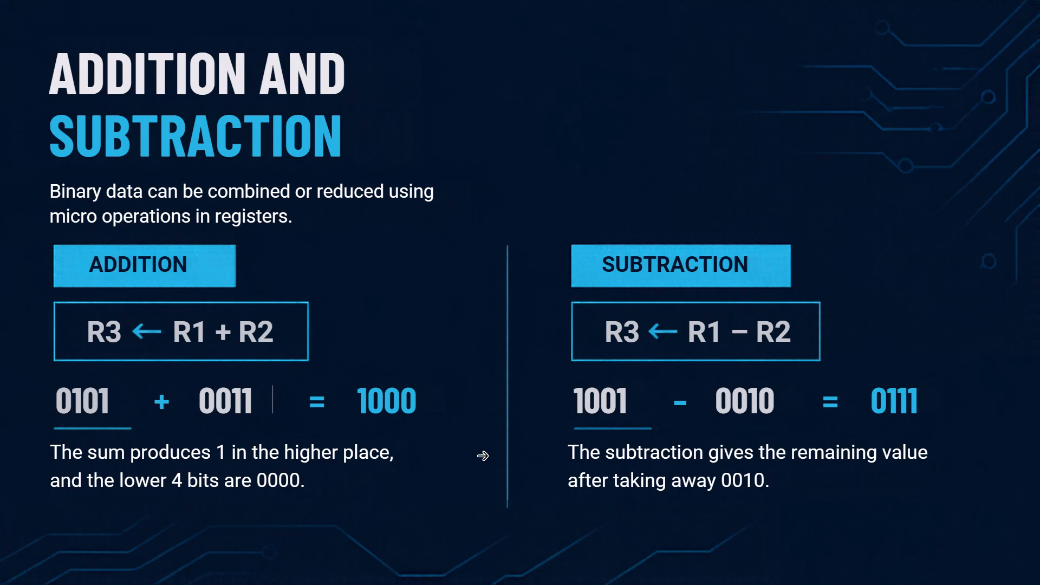
key("Right")
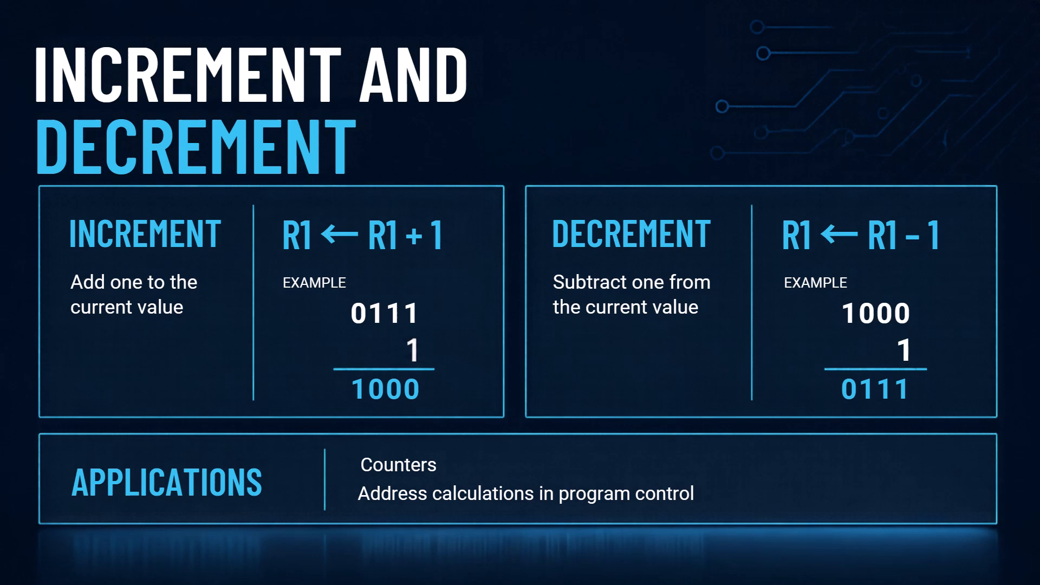
key("Right")
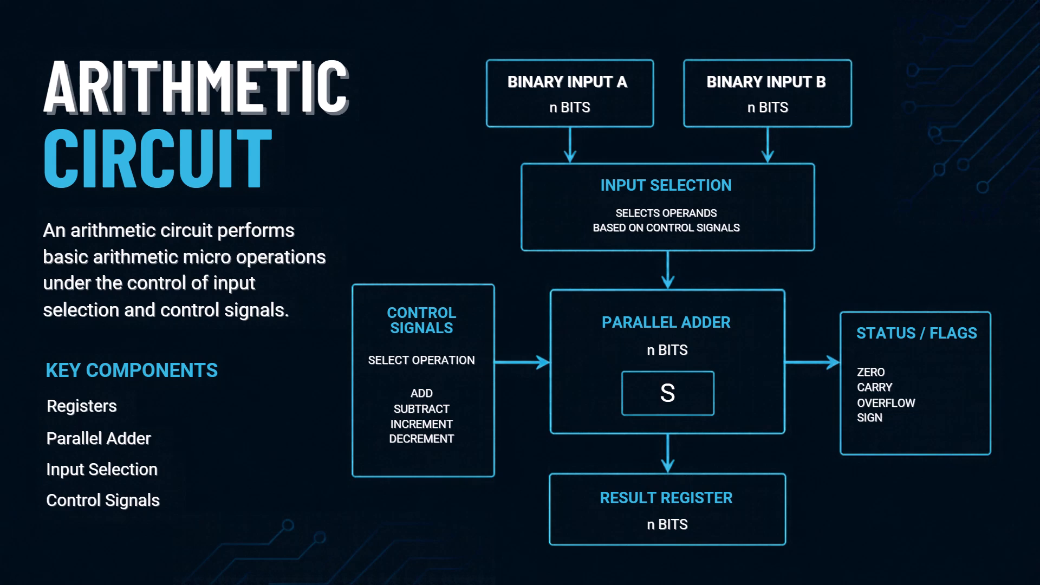
key("Right")
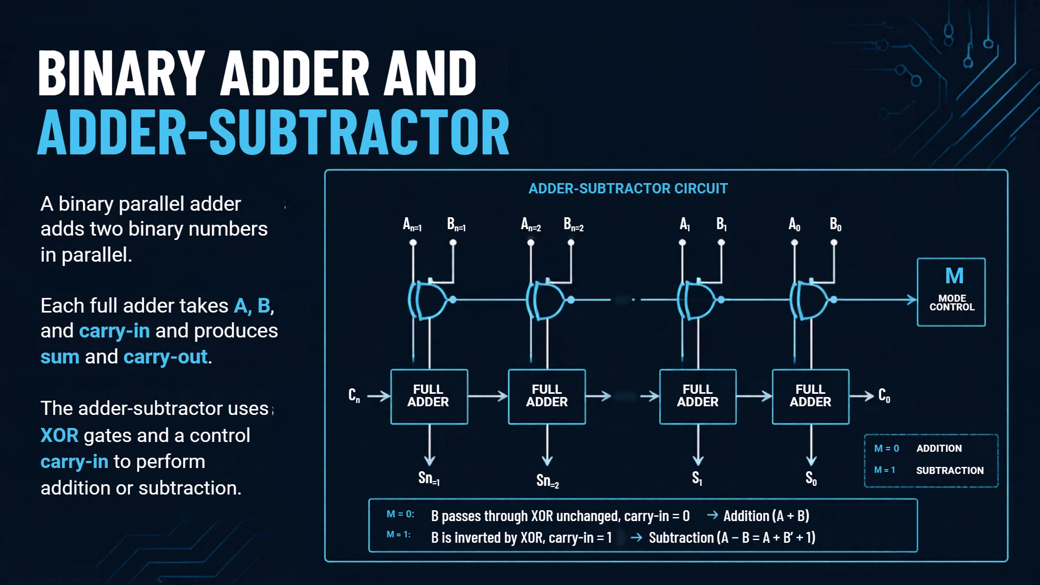
key("Right")
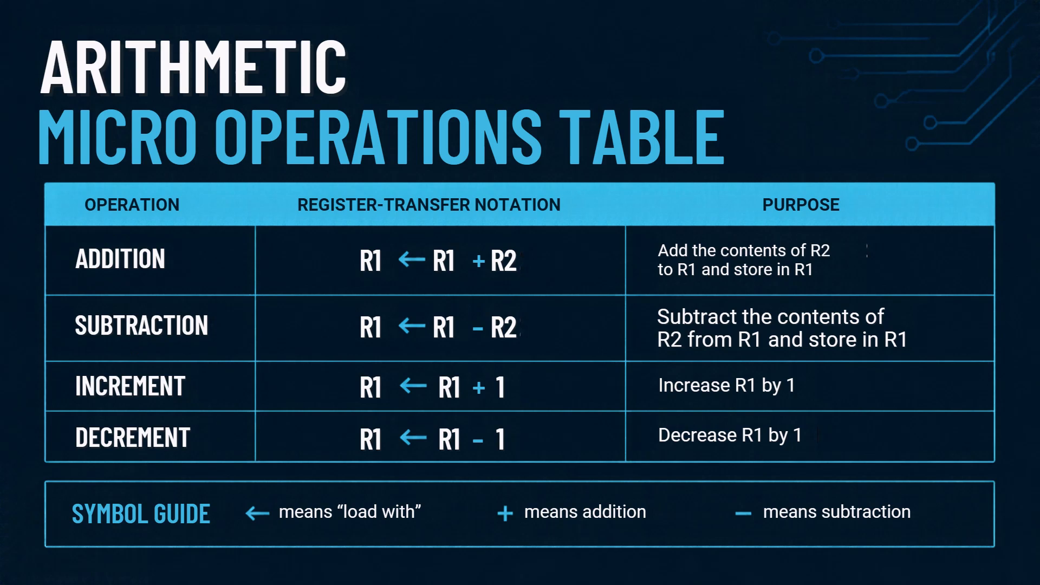
key("Right")
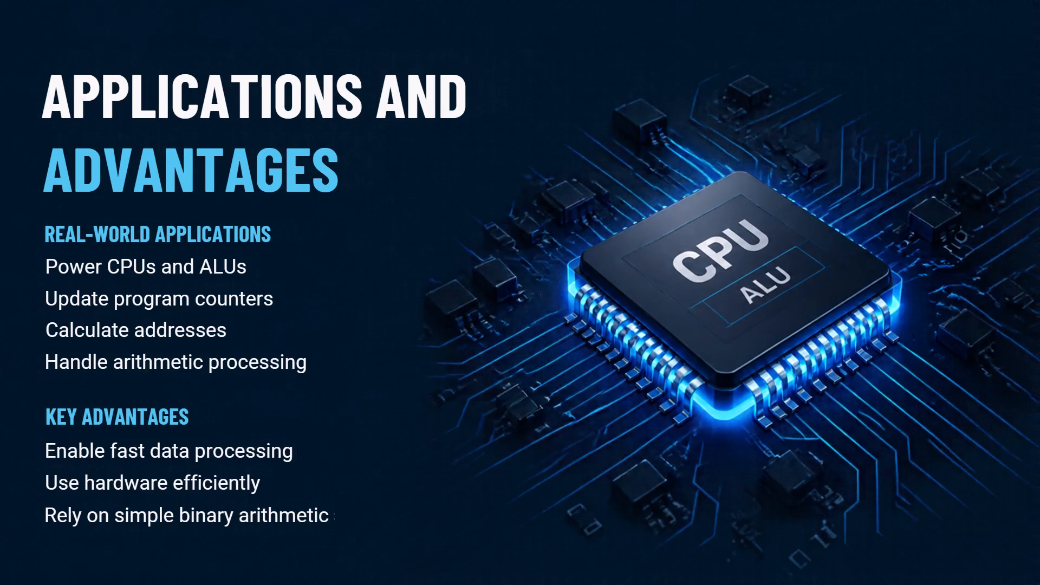
key("Right")
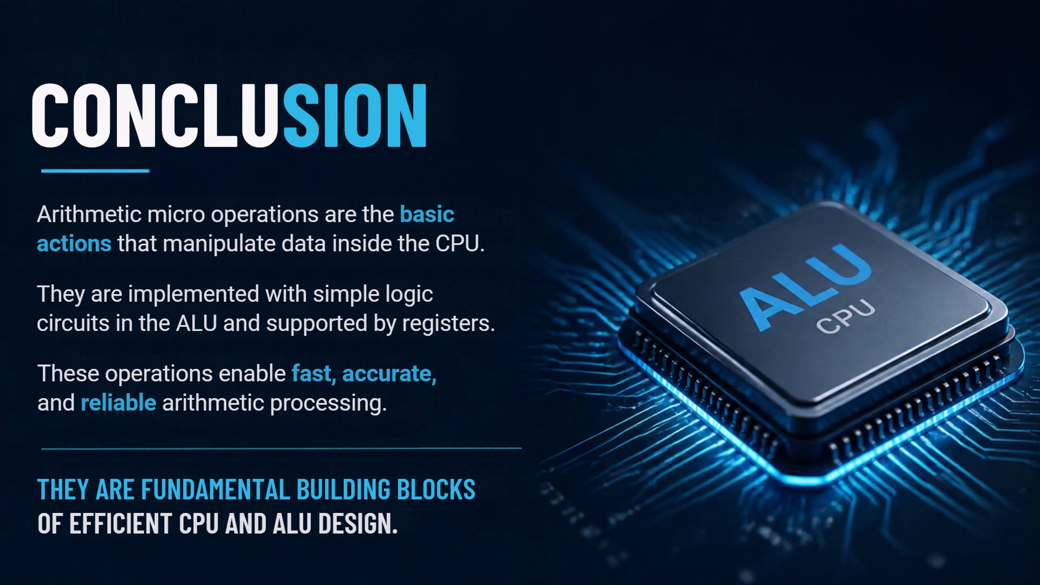
key("Escape")
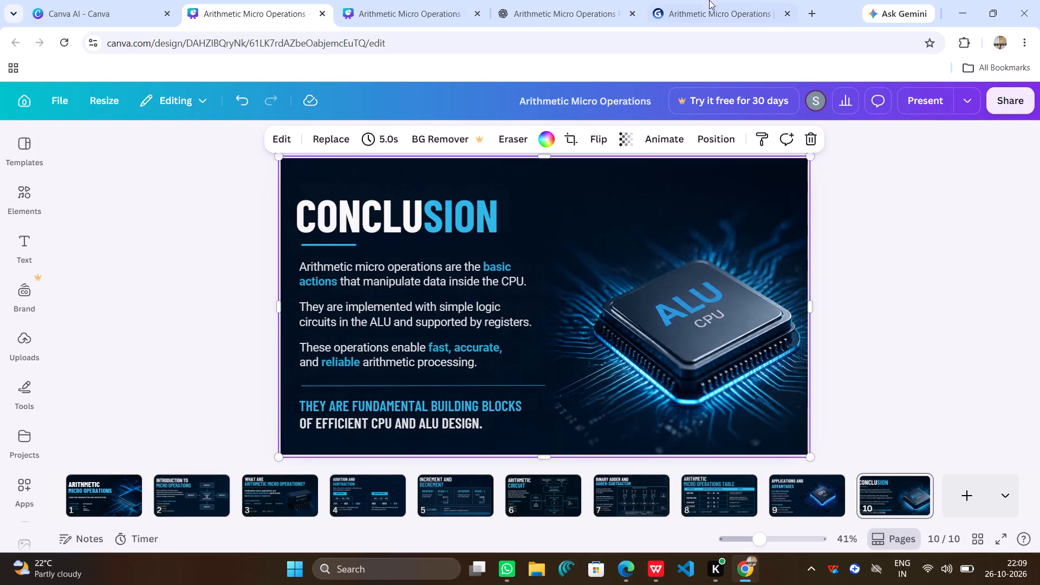
Search the web in a new browser tab for "image of arithmetic micro in computer".
left_click(814, 15)
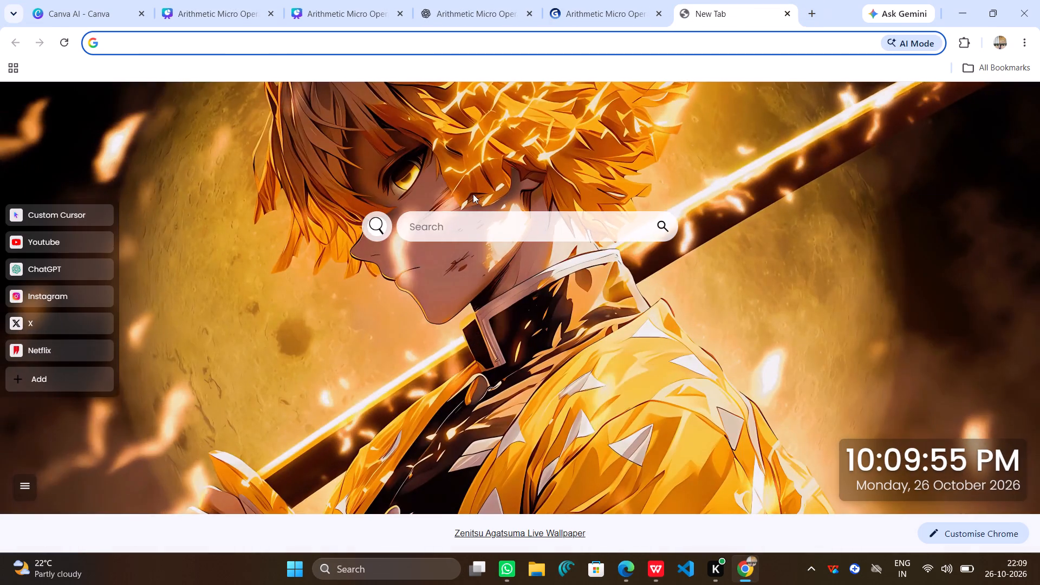
left_click(447, 230)
type("image o")
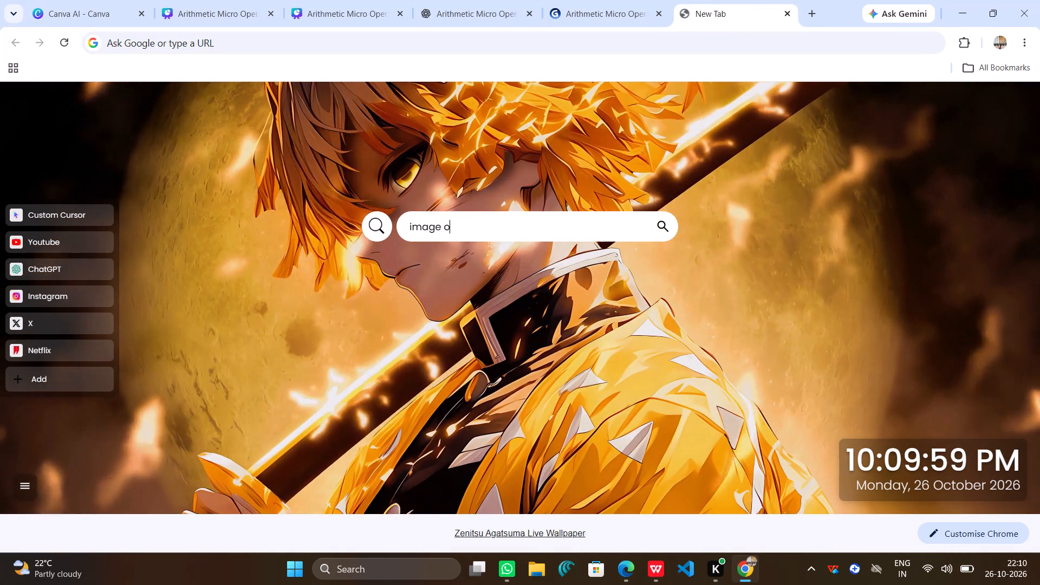
type("f arithmec")
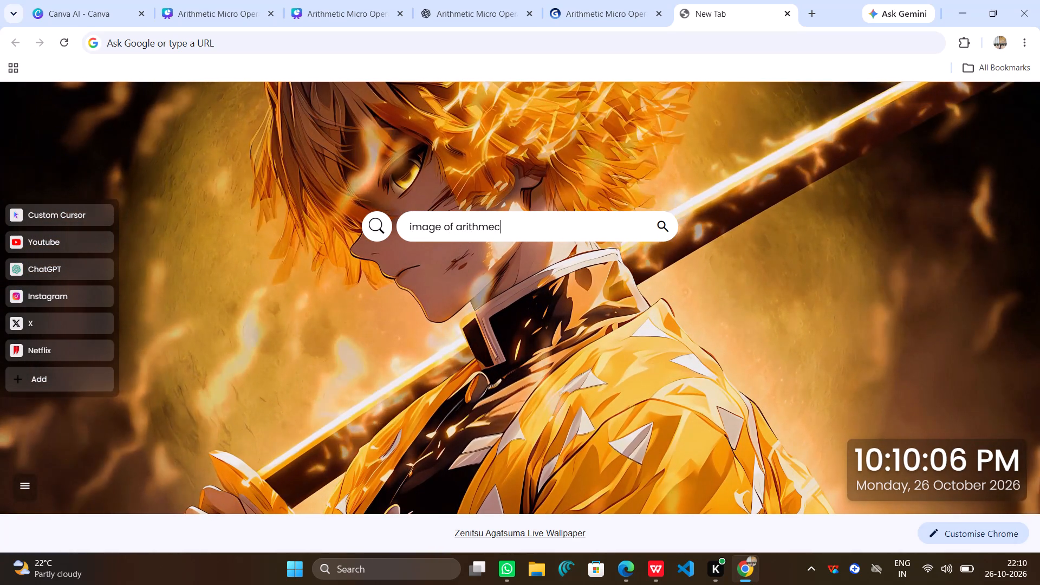
key("BackSpace")
type("tic")
key("space")
type("micro")
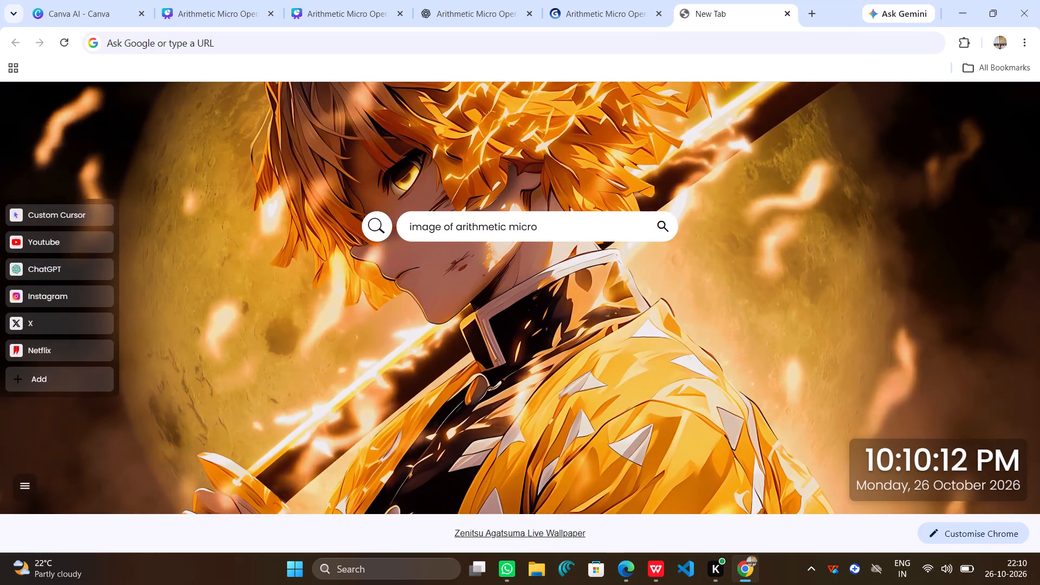
key("space")
type("in")
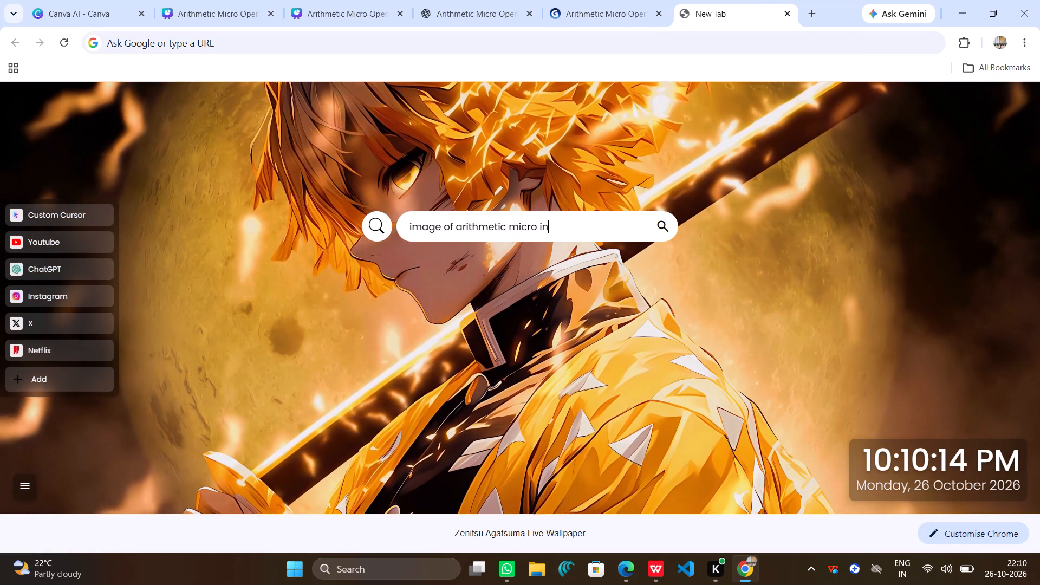
key("space")
type("ci")
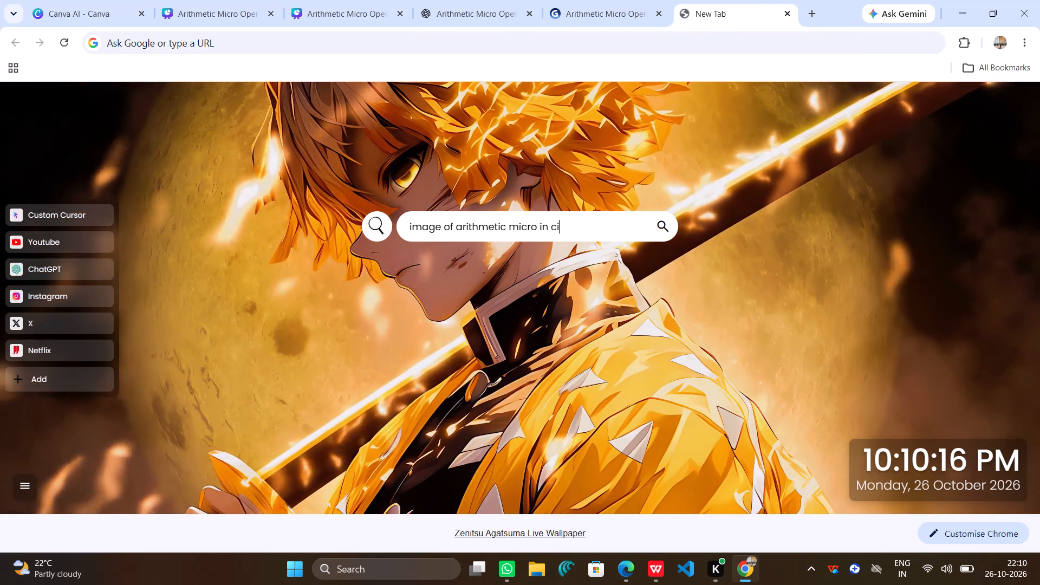
key("BackSpace")
type("omputer")
key("Return")
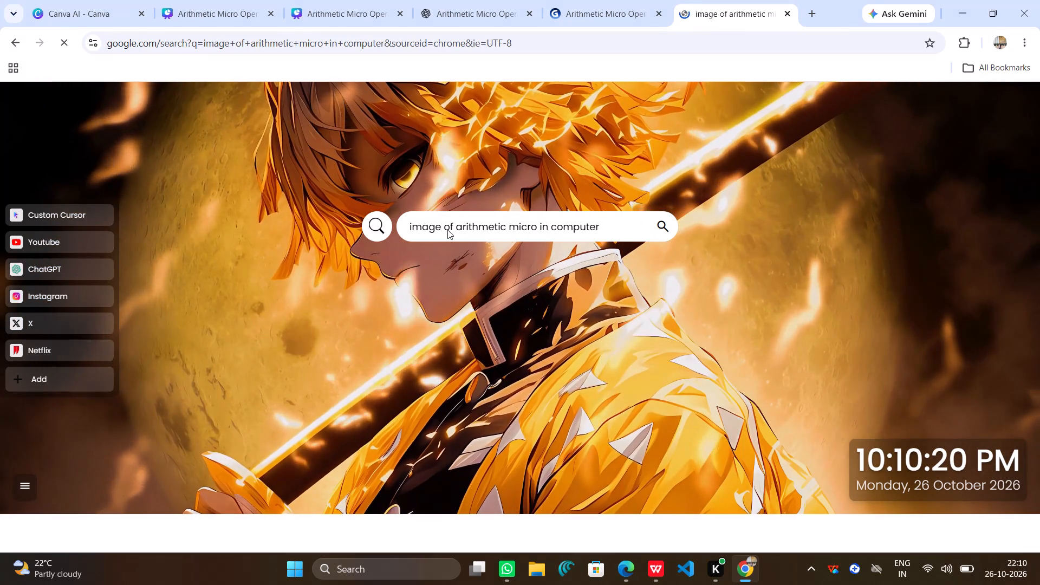
Show image results and refine the search to "visual image of arithmetic micro in computer".
left_click(241, 161)
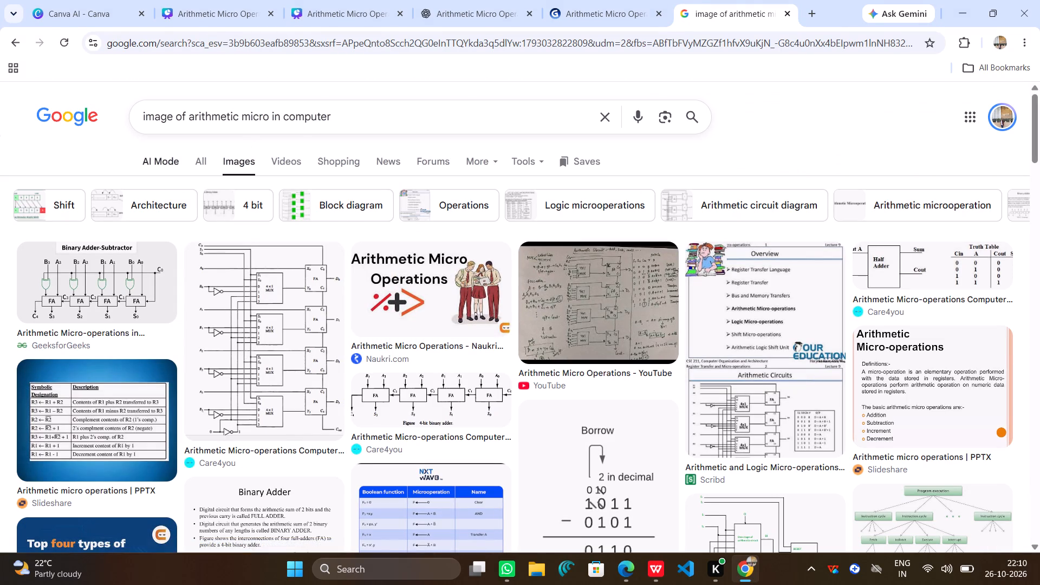
left_click(144, 114)
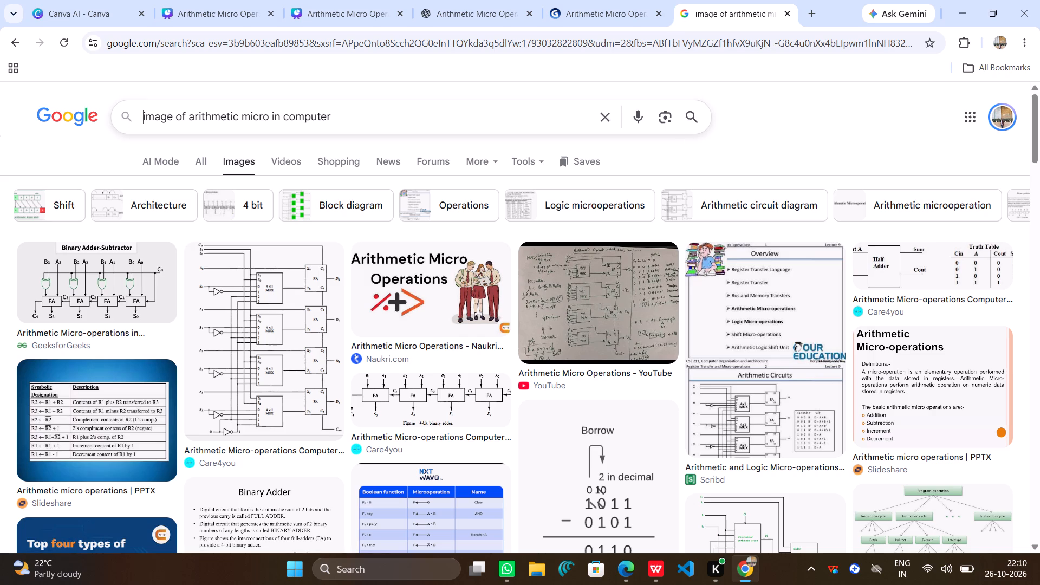
key("space")
type("visual")
key("space")
key("Return")
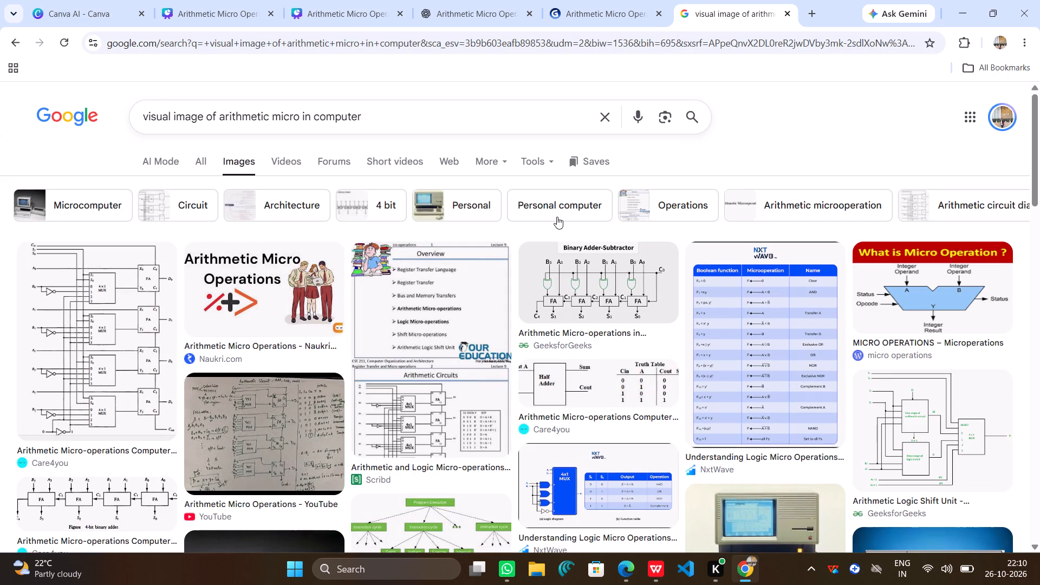
left_click(209, 0)
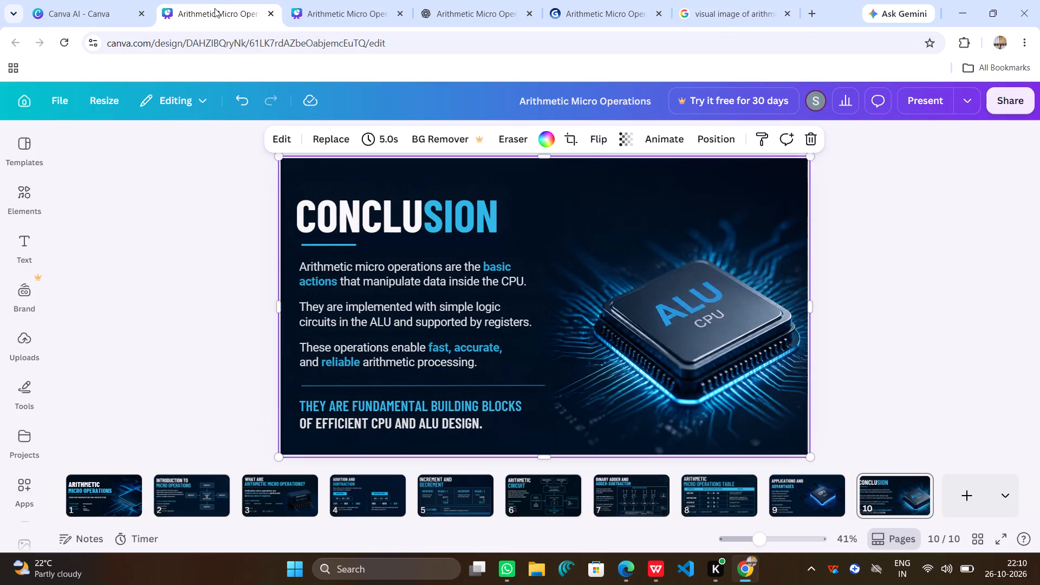
key("Left")
key("Left")
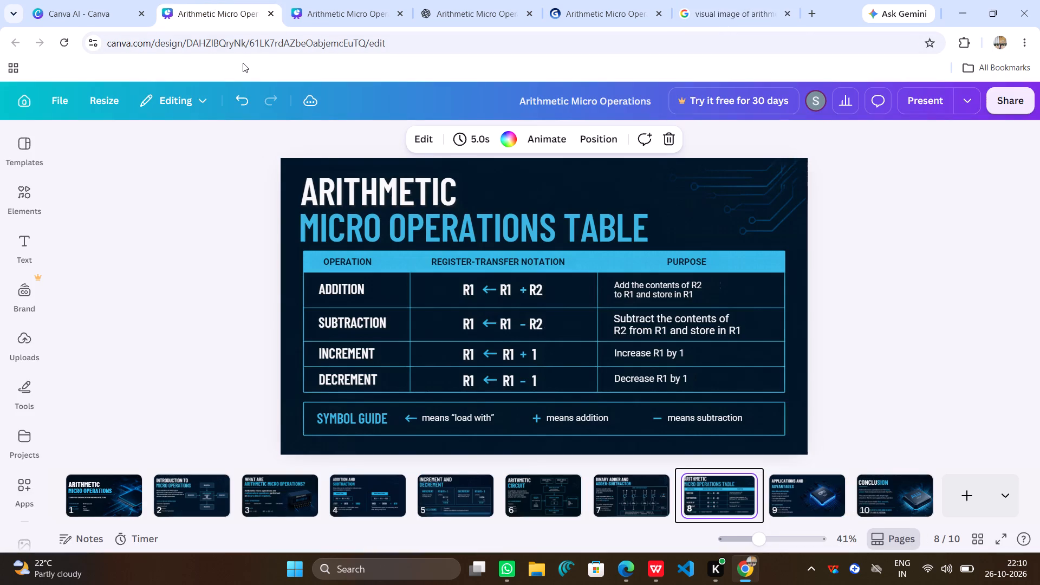
key("Left")
key("Left")
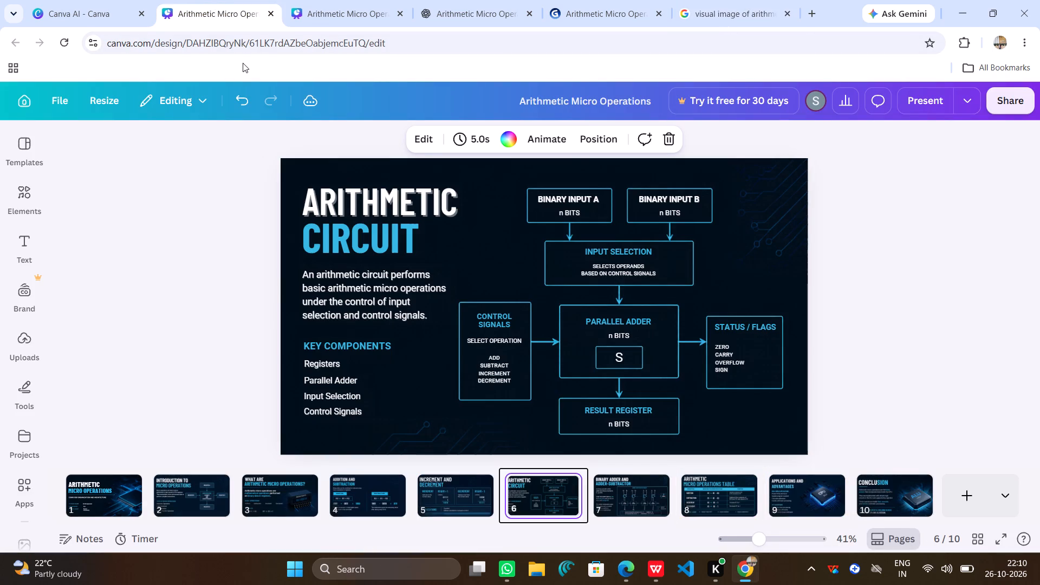
key("Right")
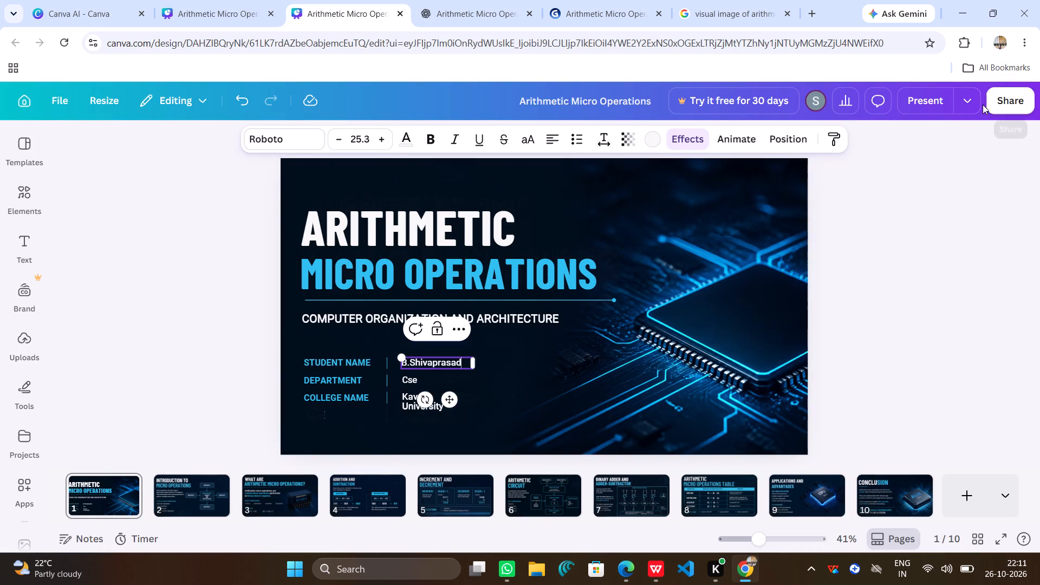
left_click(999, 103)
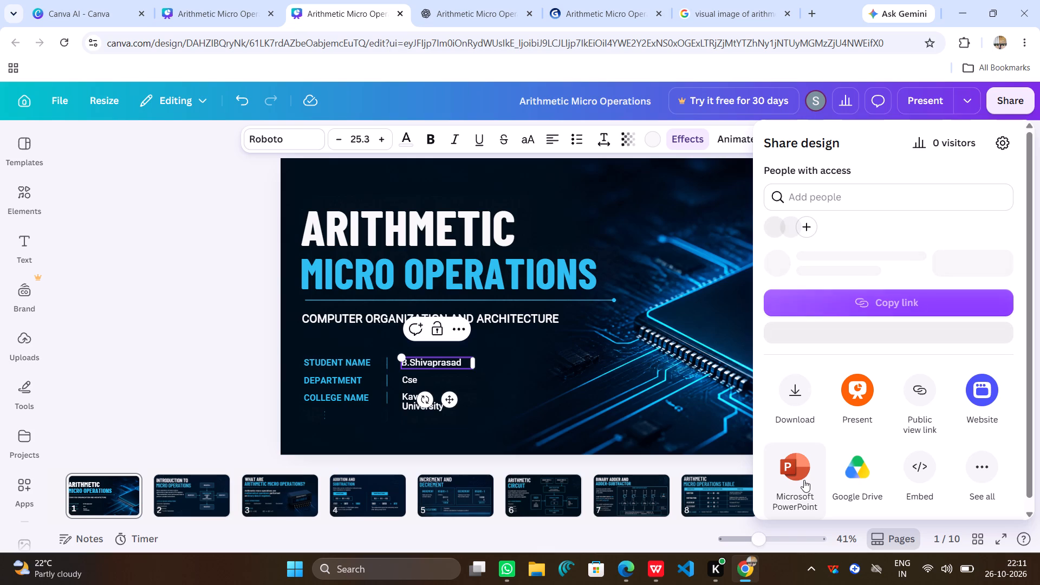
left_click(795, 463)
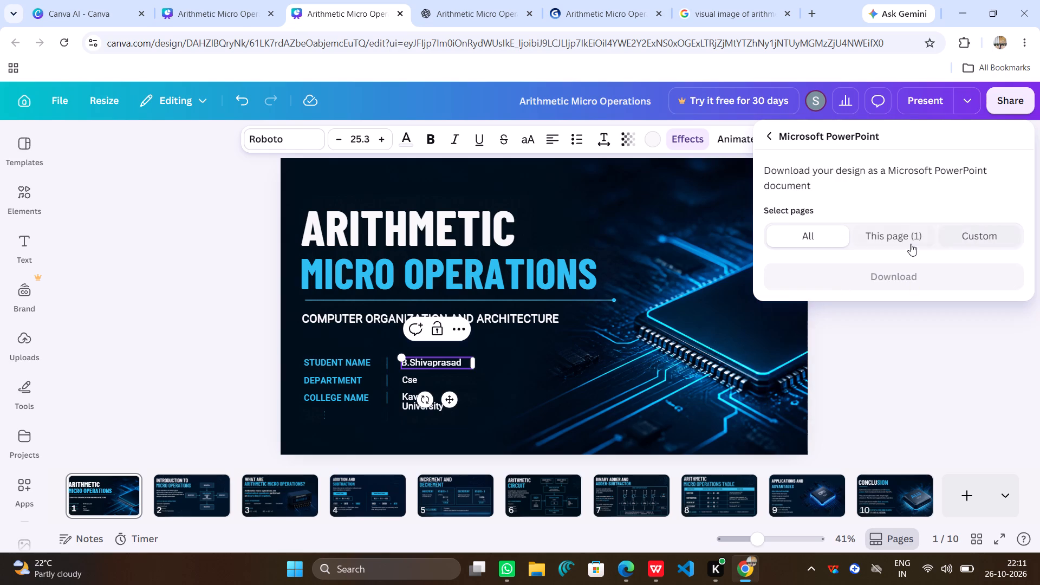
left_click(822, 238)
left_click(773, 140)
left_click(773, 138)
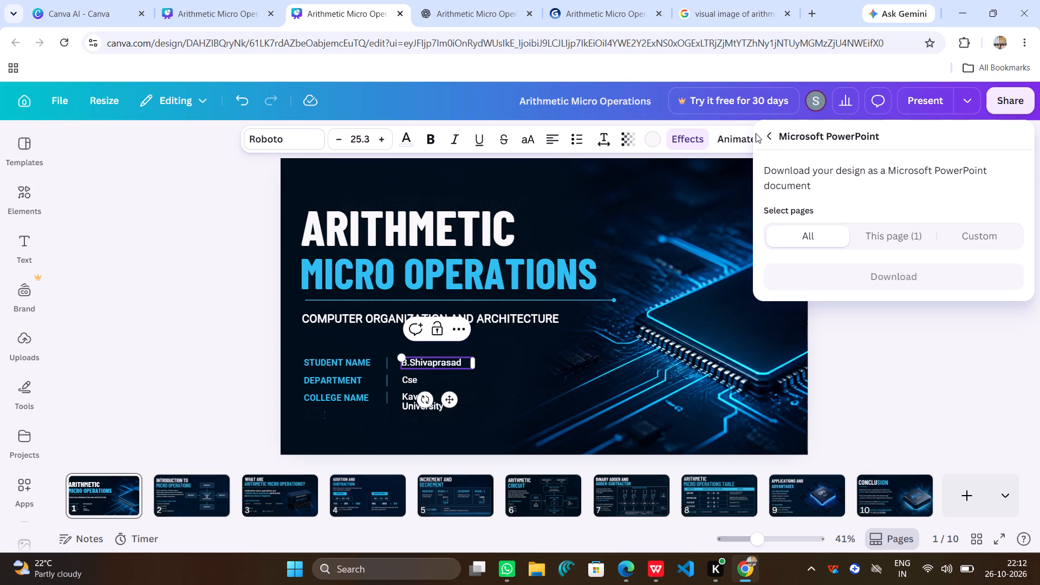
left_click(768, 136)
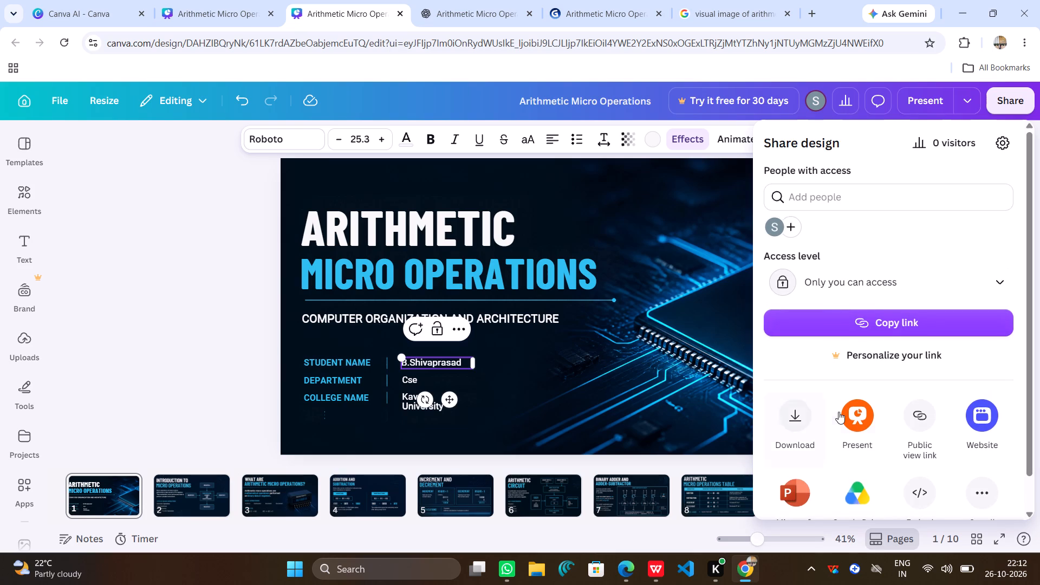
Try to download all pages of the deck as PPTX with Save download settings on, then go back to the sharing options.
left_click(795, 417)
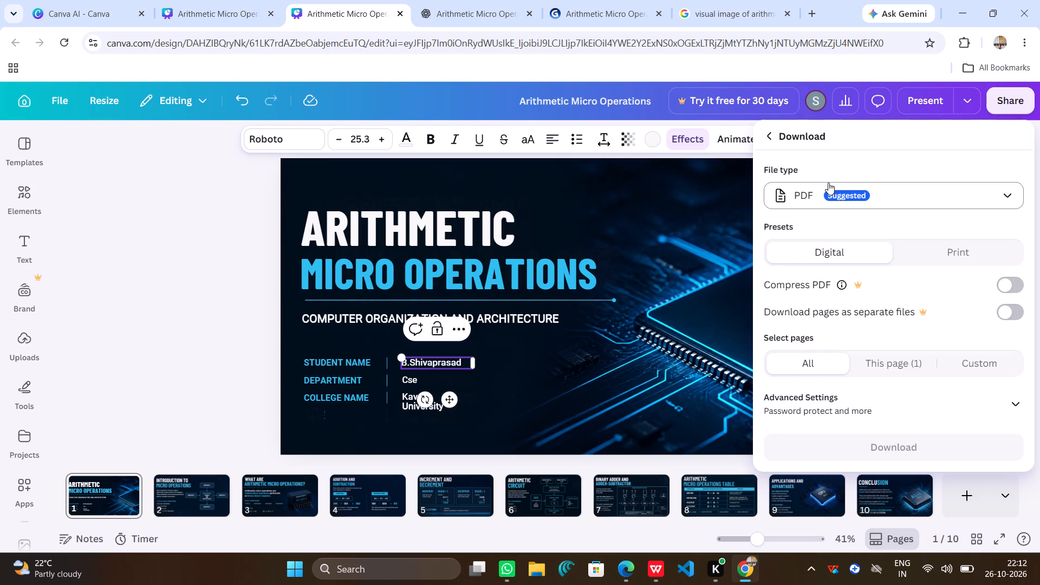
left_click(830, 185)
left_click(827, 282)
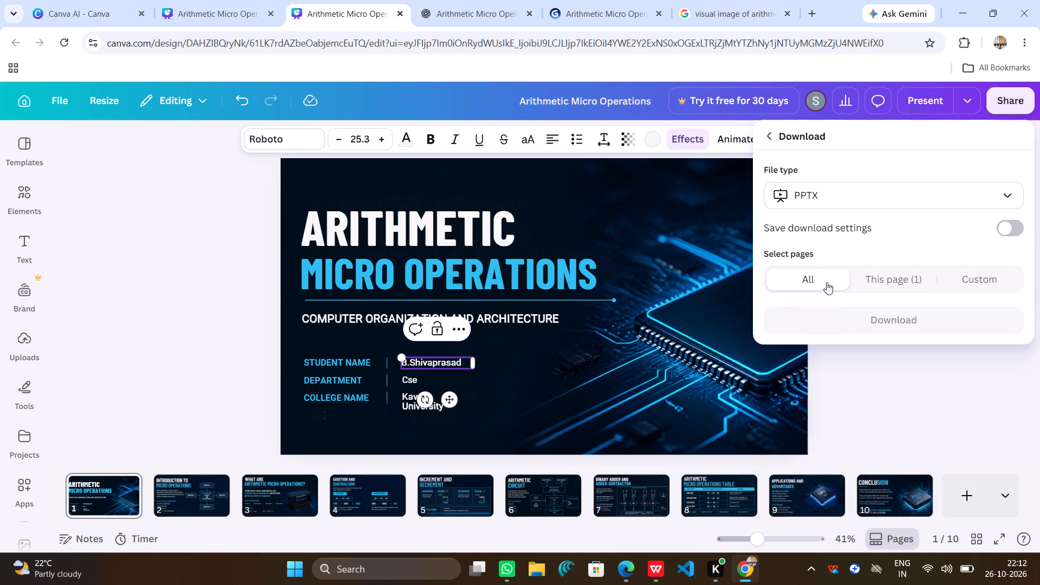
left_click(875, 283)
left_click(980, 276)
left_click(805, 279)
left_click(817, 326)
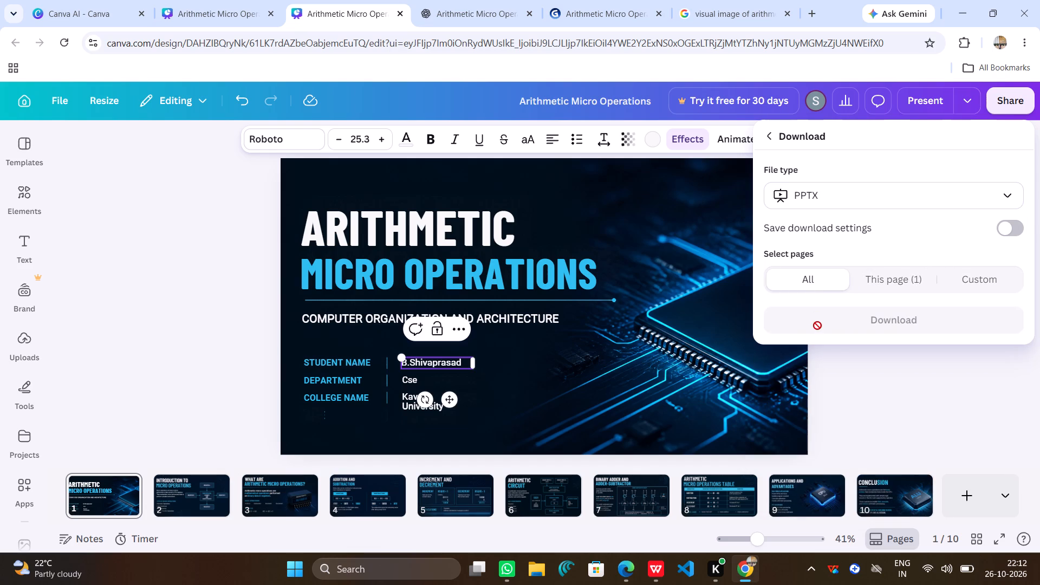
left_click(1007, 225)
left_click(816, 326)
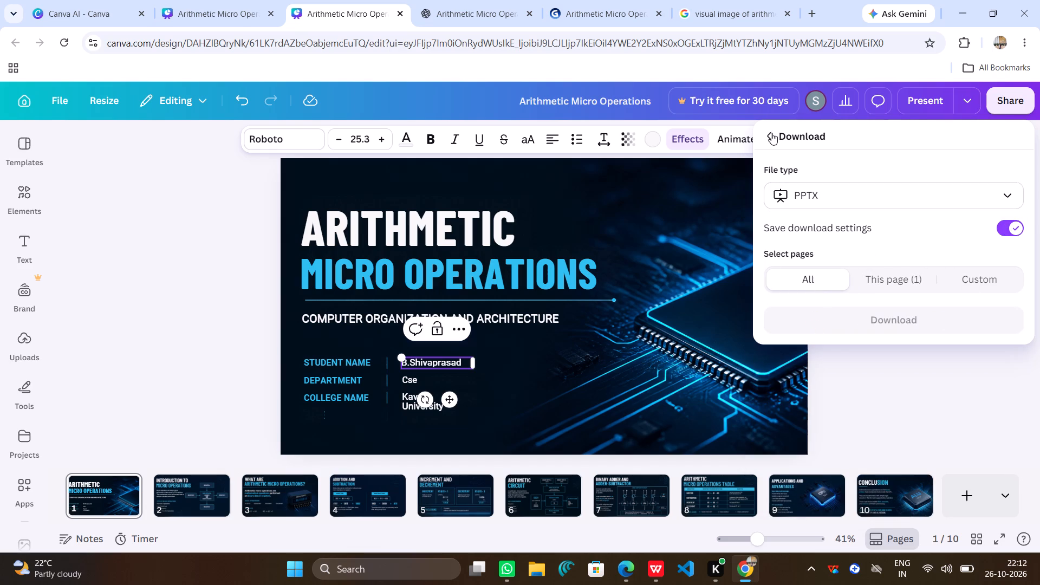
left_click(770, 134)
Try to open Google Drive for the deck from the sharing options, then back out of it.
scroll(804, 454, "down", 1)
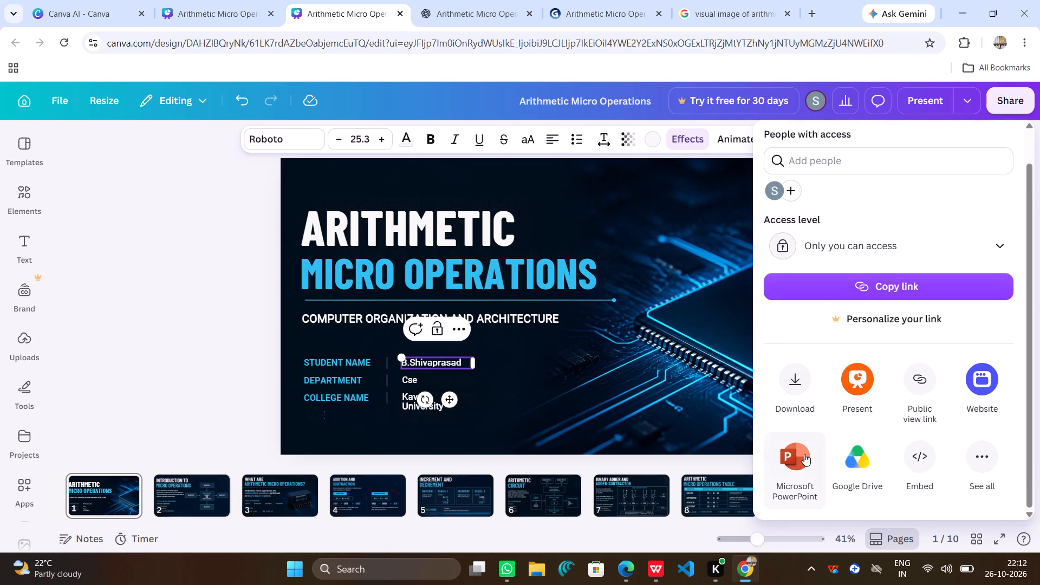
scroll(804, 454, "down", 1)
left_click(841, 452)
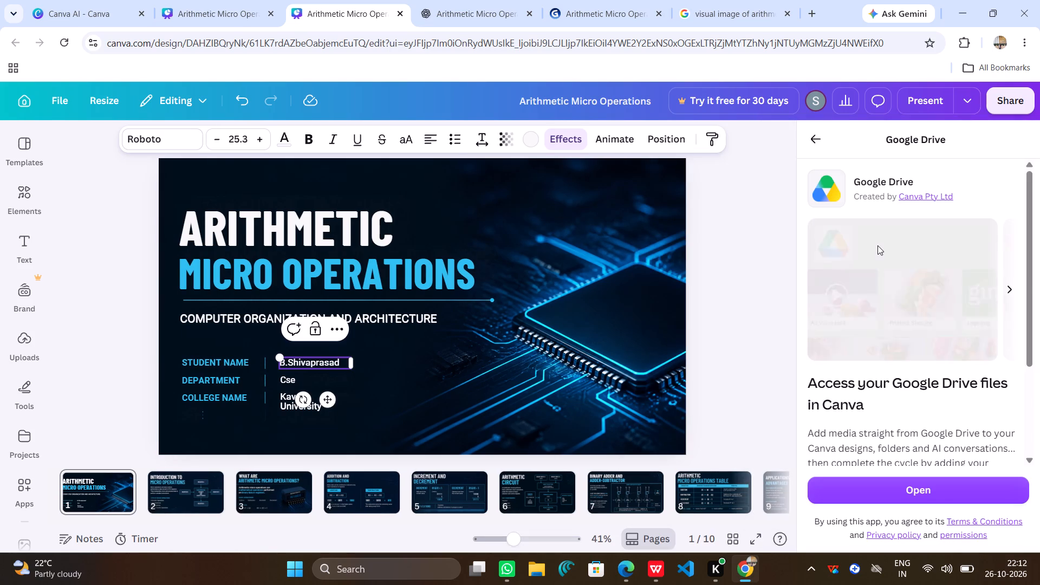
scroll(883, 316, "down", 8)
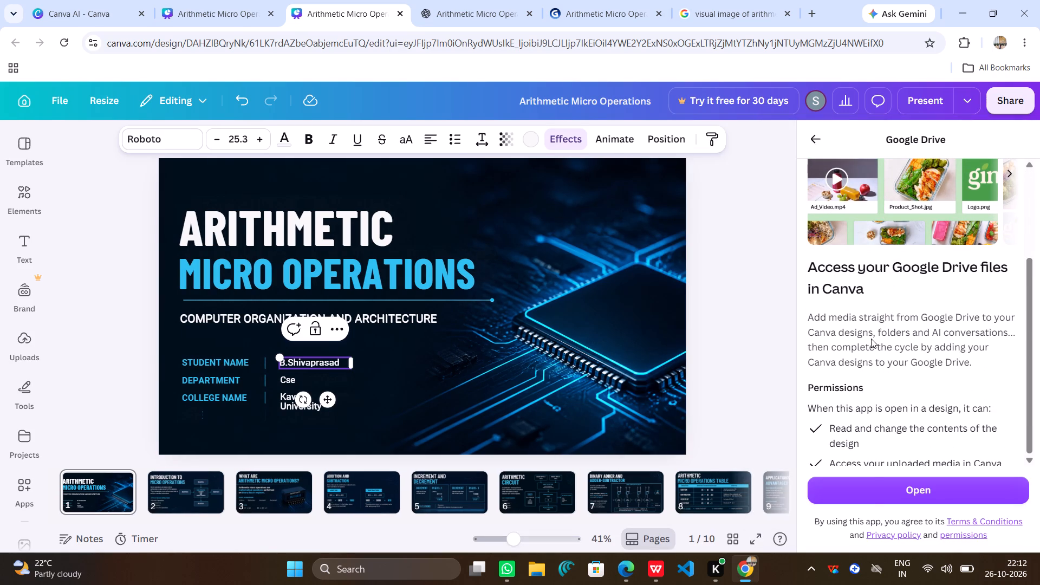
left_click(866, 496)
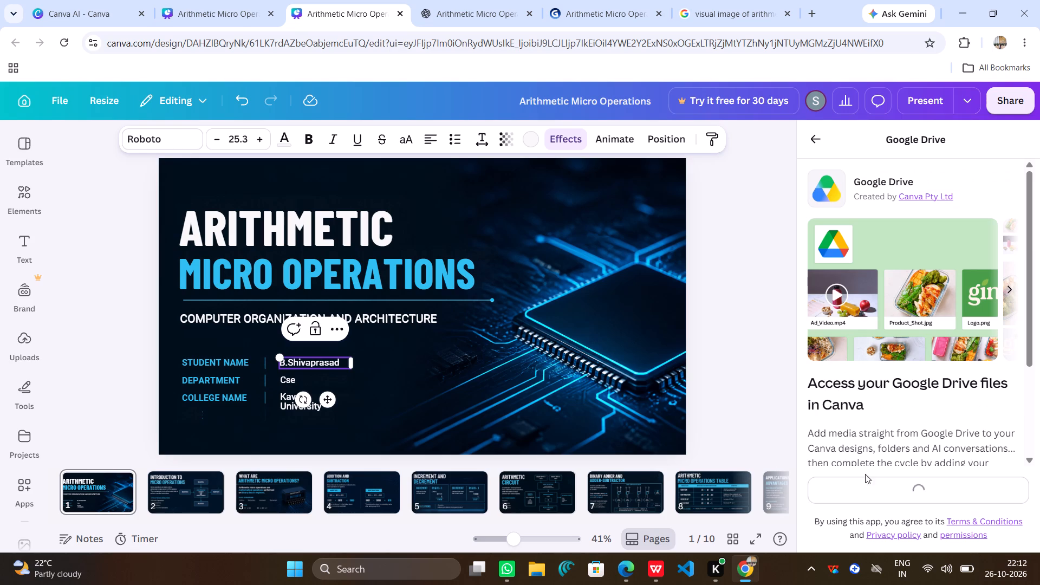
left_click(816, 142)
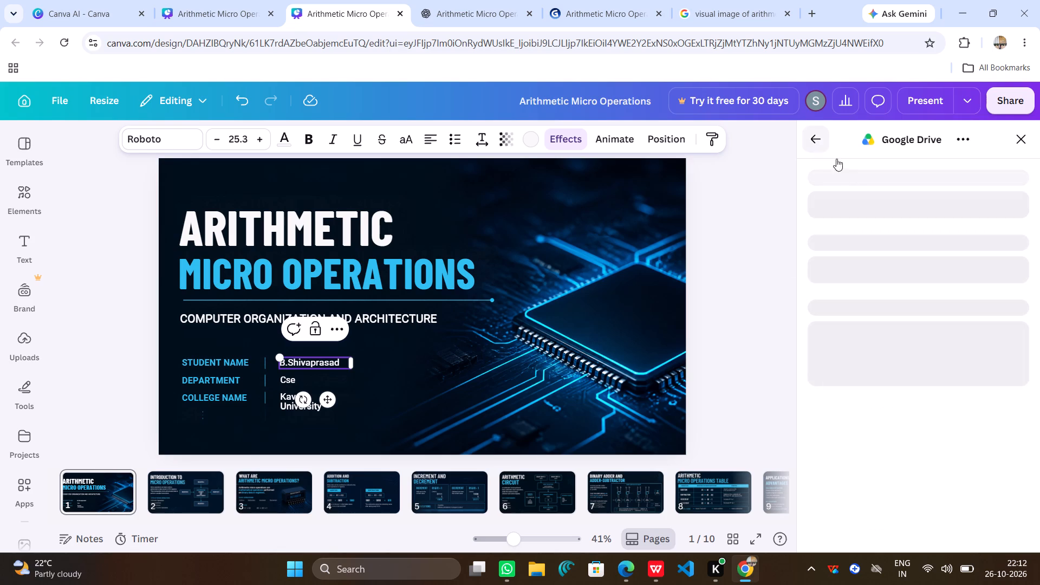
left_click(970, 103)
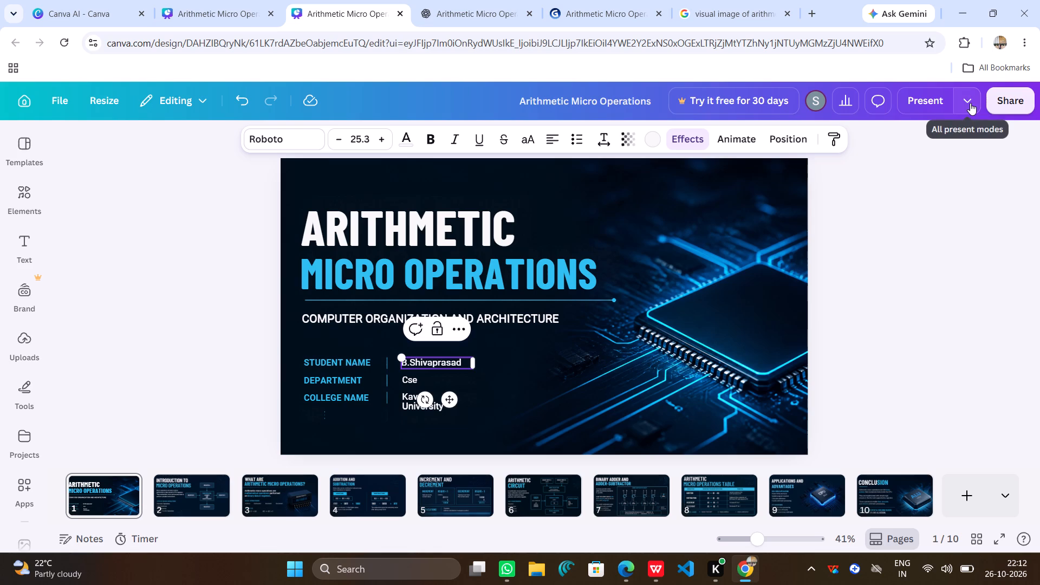
Set the design's access level to Anyone with the link in the sharing options.
left_click(1015, 98)
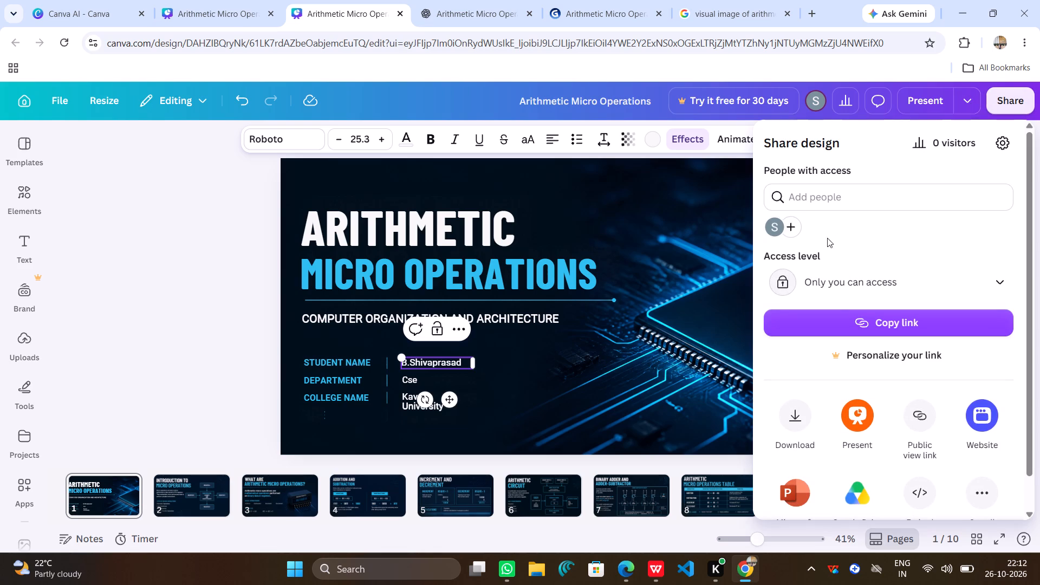
left_click(864, 285)
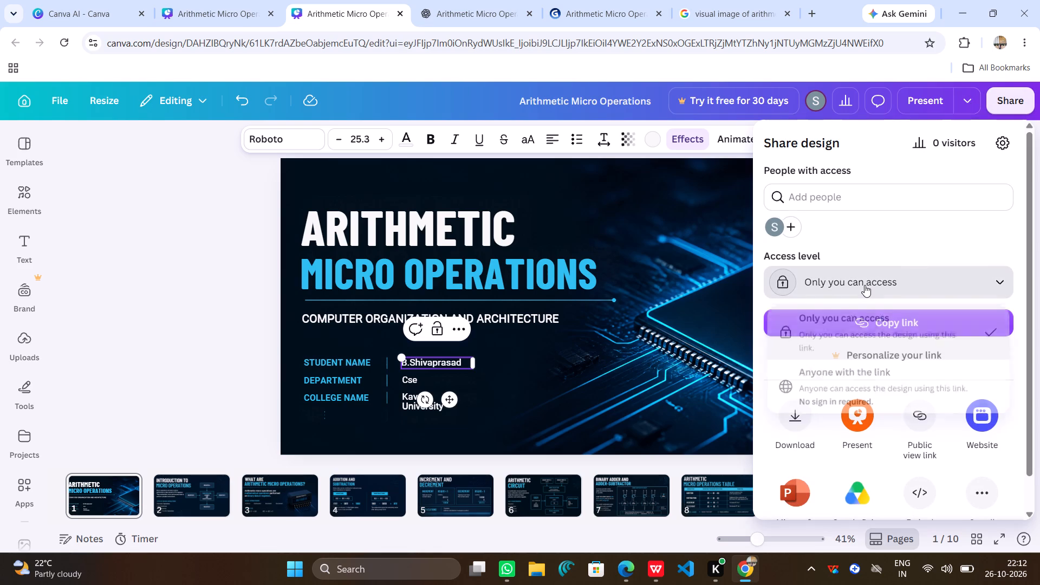
left_click(864, 285)
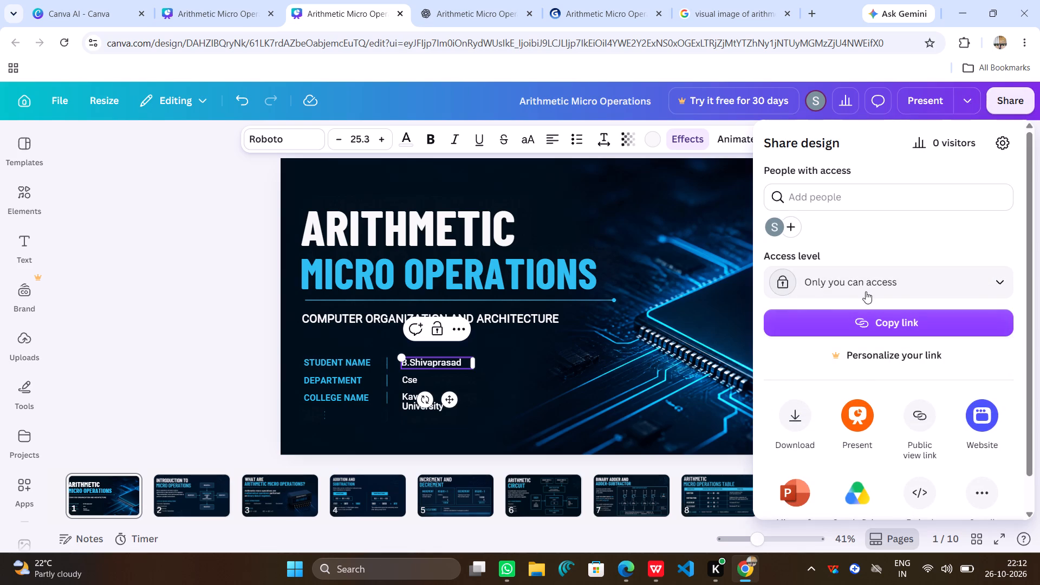
left_click(861, 282)
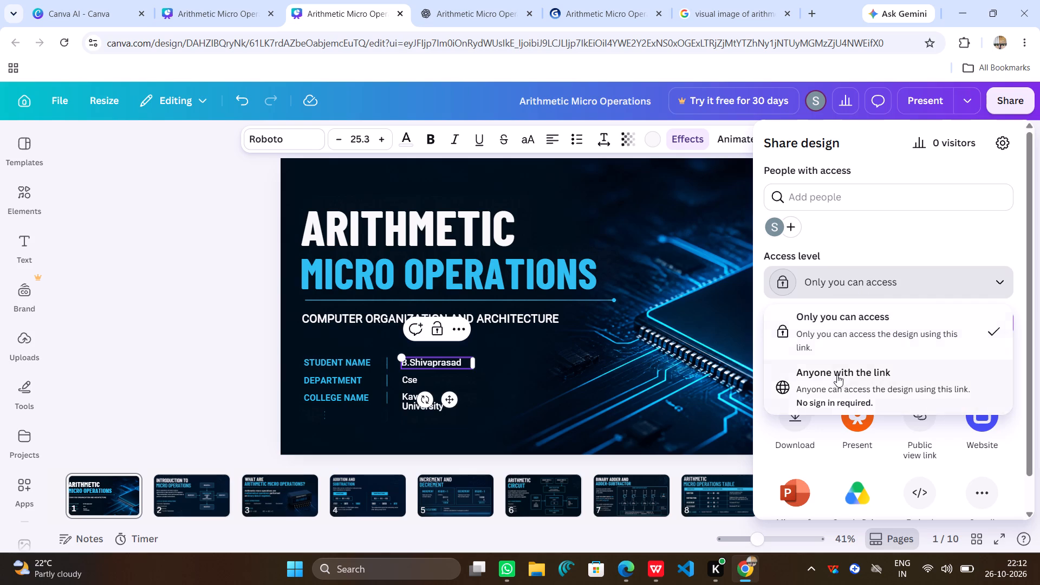
left_click(836, 376)
Download all pages of the deck as PPTX with Save download settings on.
left_click(803, 421)
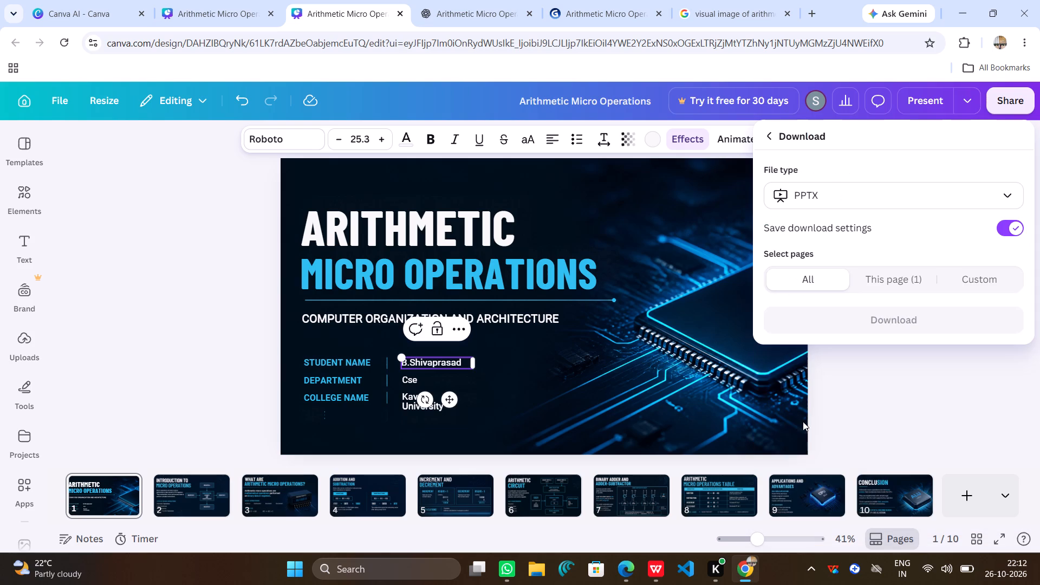
left_click(843, 328)
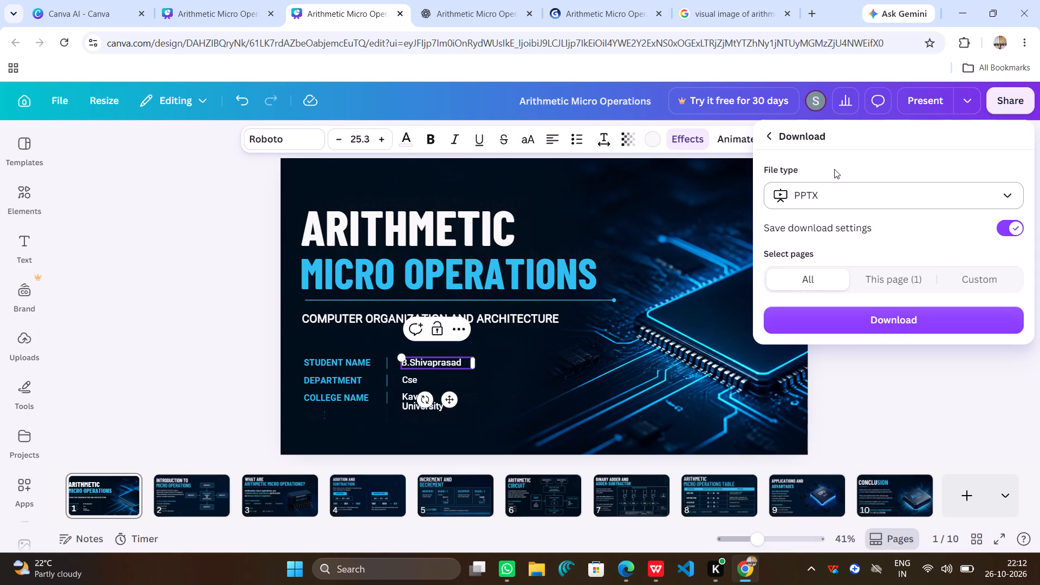
left_click(831, 326)
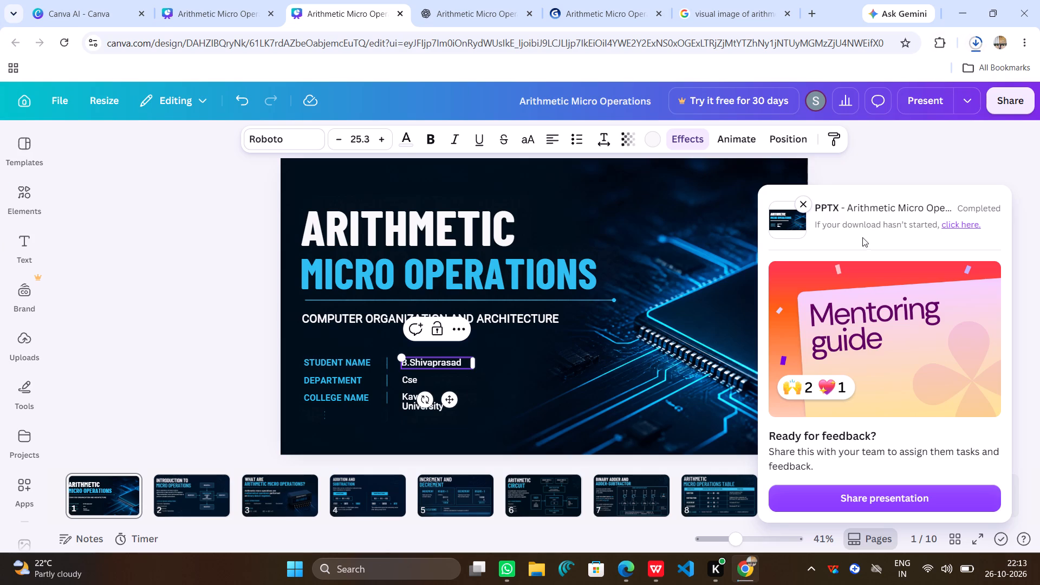
Present the Canva deck full screen and review its slides through Binary Adder and Adder-Subtractor, then go back toward the start.
left_click(919, 106)
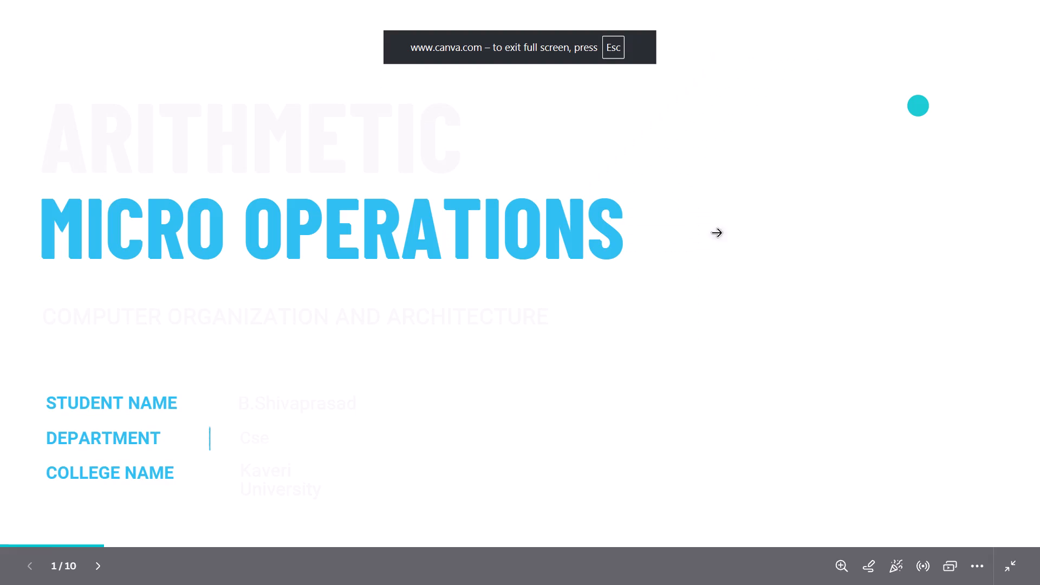
key("Right")
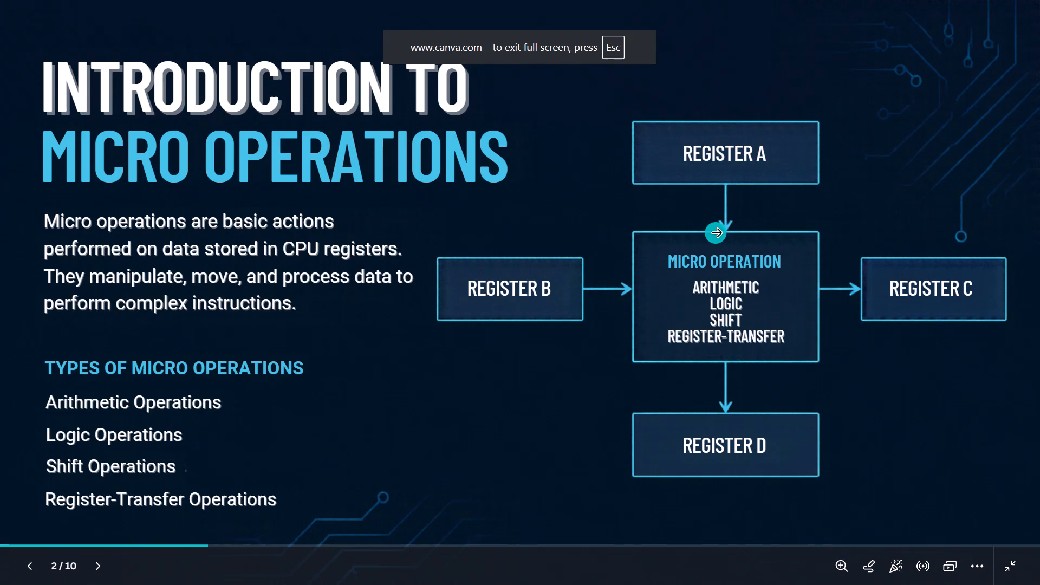
key("Right")
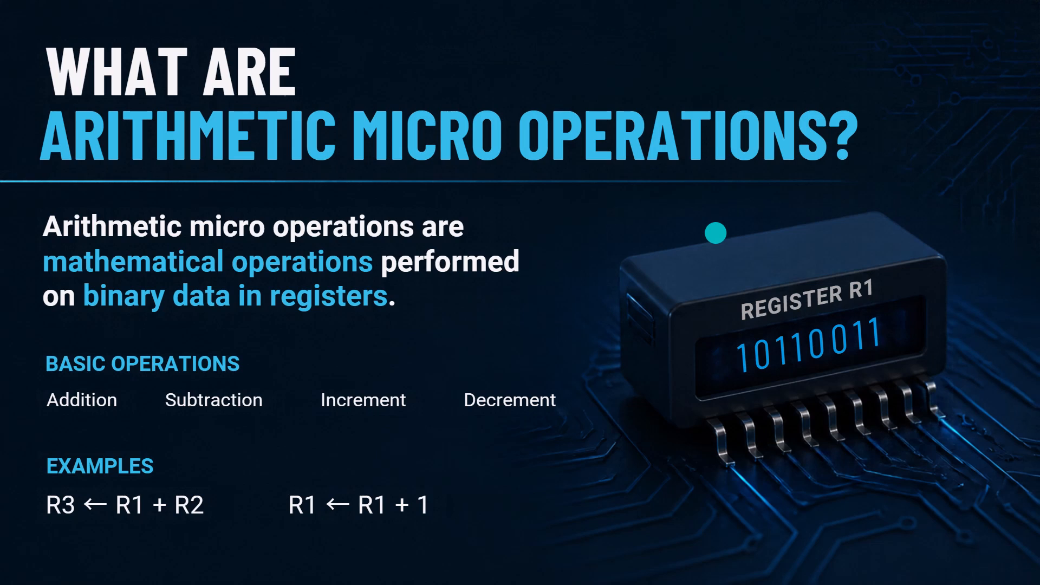
key("Right")
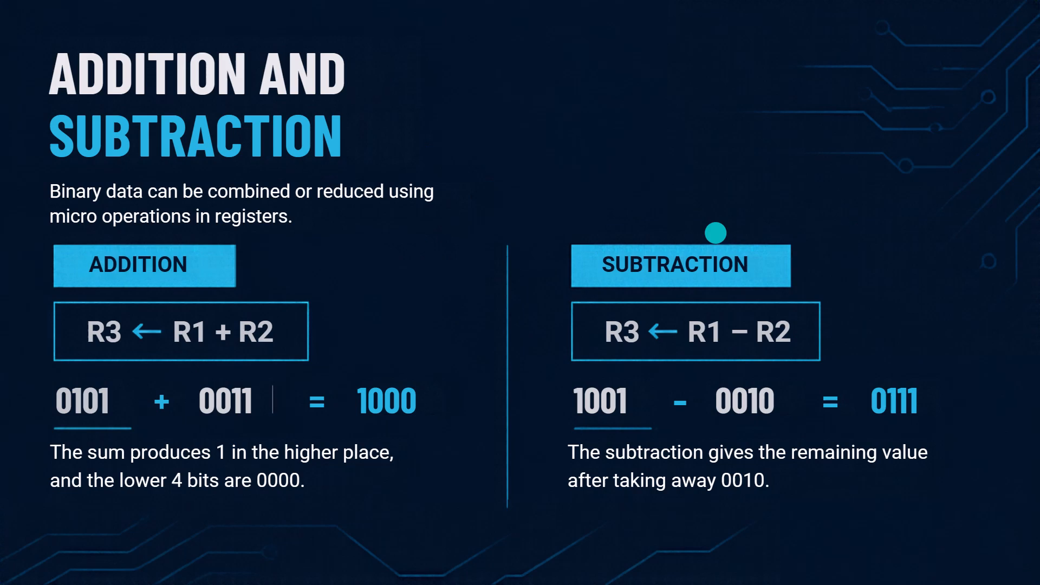
key("Right")
key("Right")
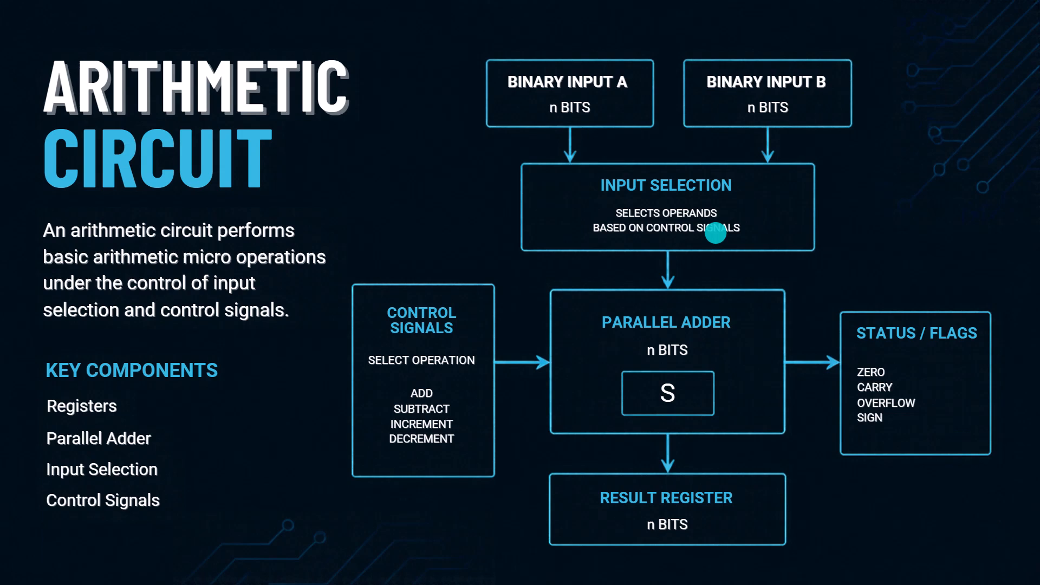
key("Right")
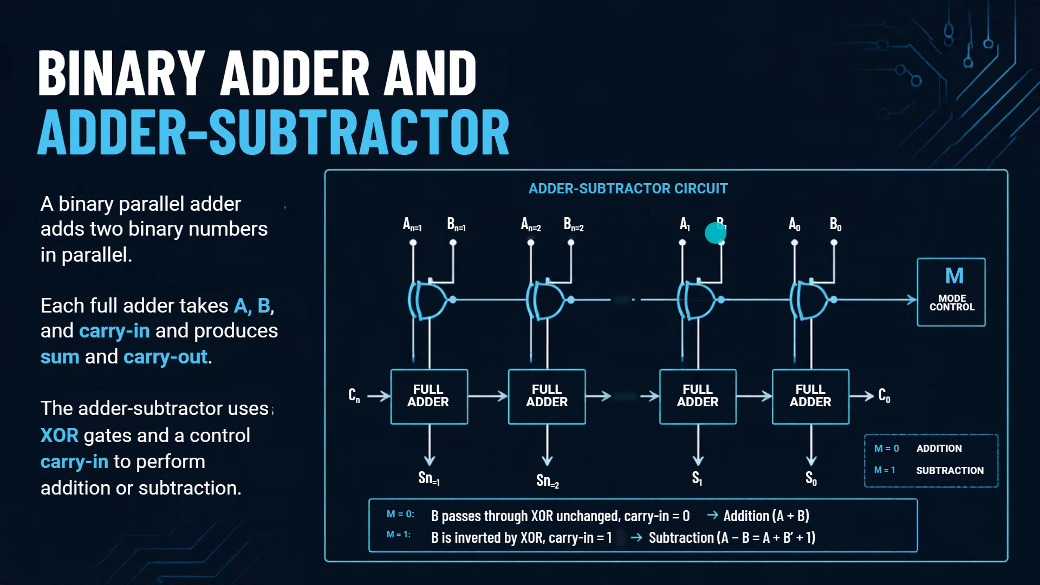
key("Right")
key("Left")
key("Left")
key("Left")
key("Left")
key("Left")
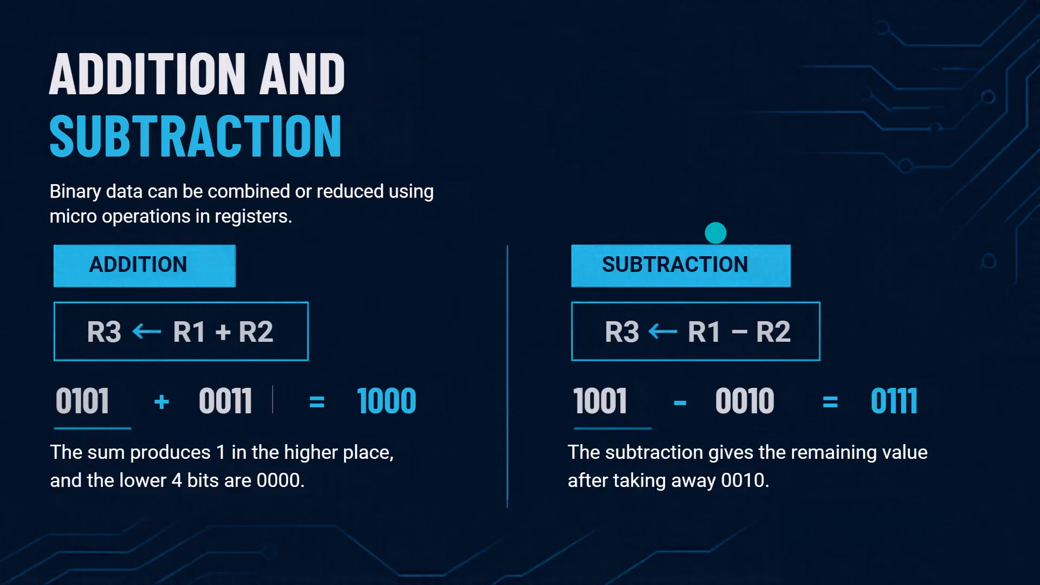
key("Left")
key("Left")
Review the presented slides forward to Applications and Advantages, then go back to Introduction to Micro Operations.
key("Right")
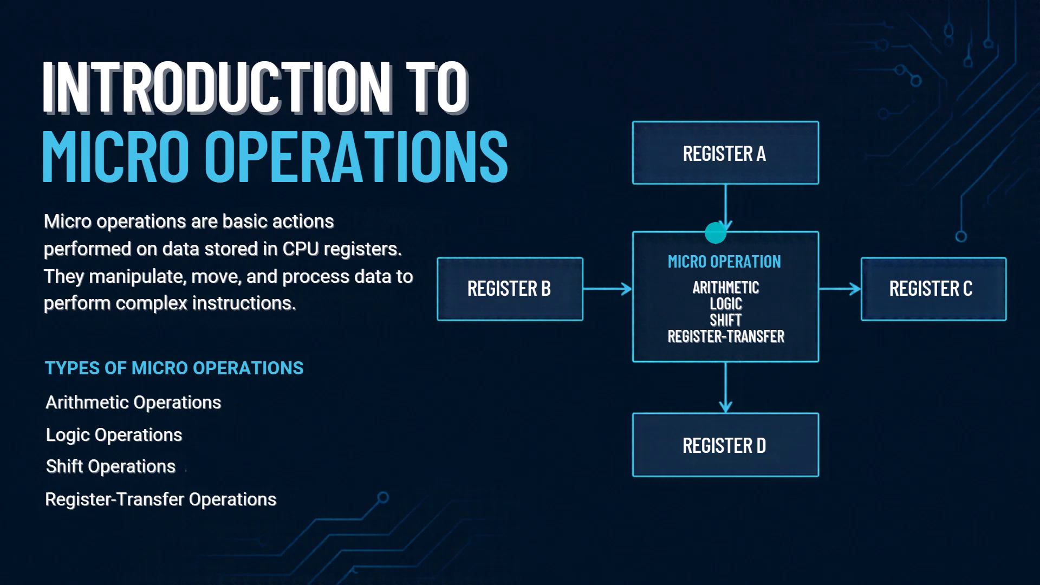
key("Right")
key("Right")
key("Right")
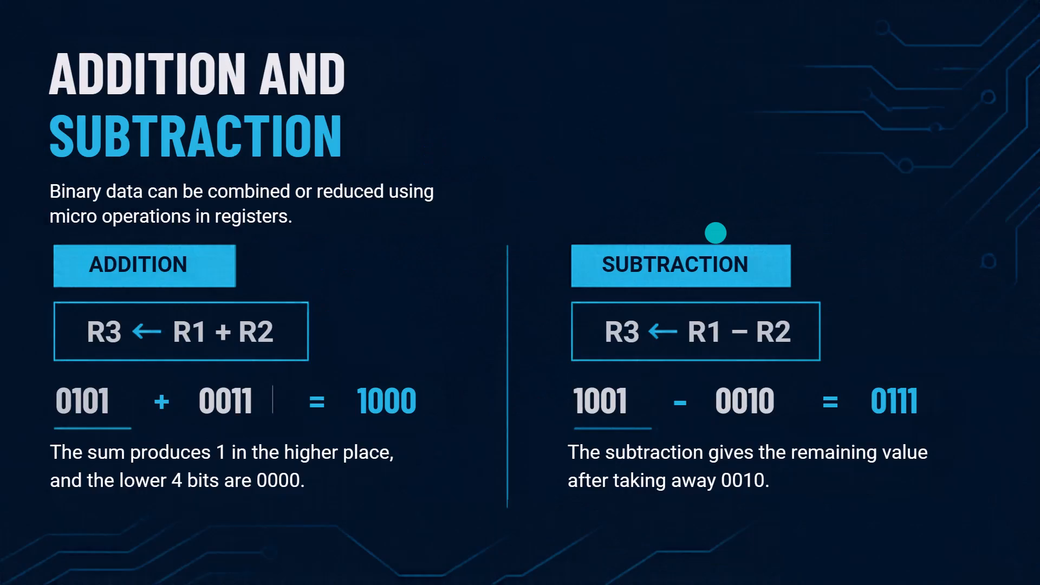
key("Right")
key("Right")
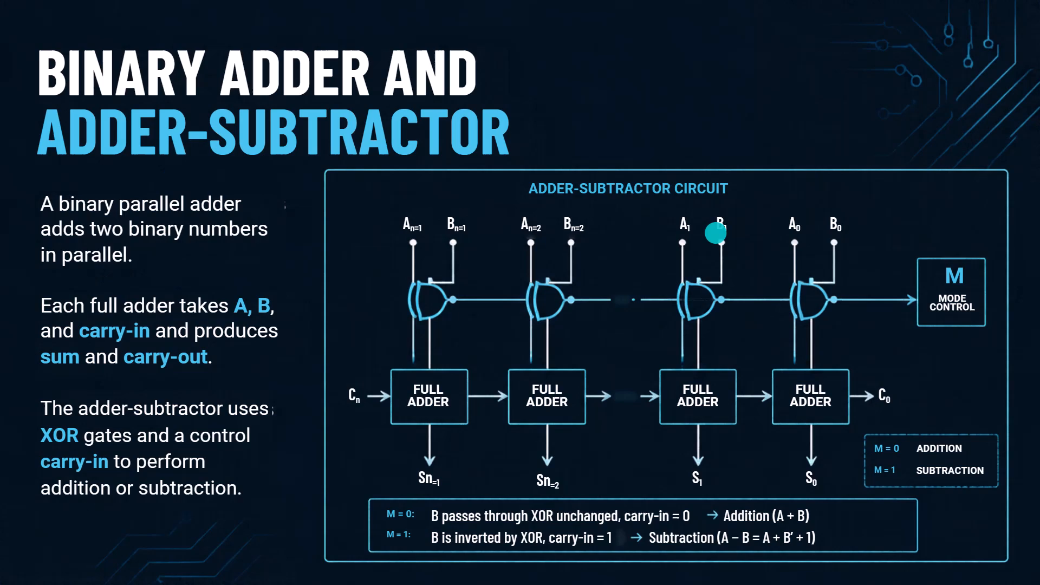
key("Right")
key("Right")
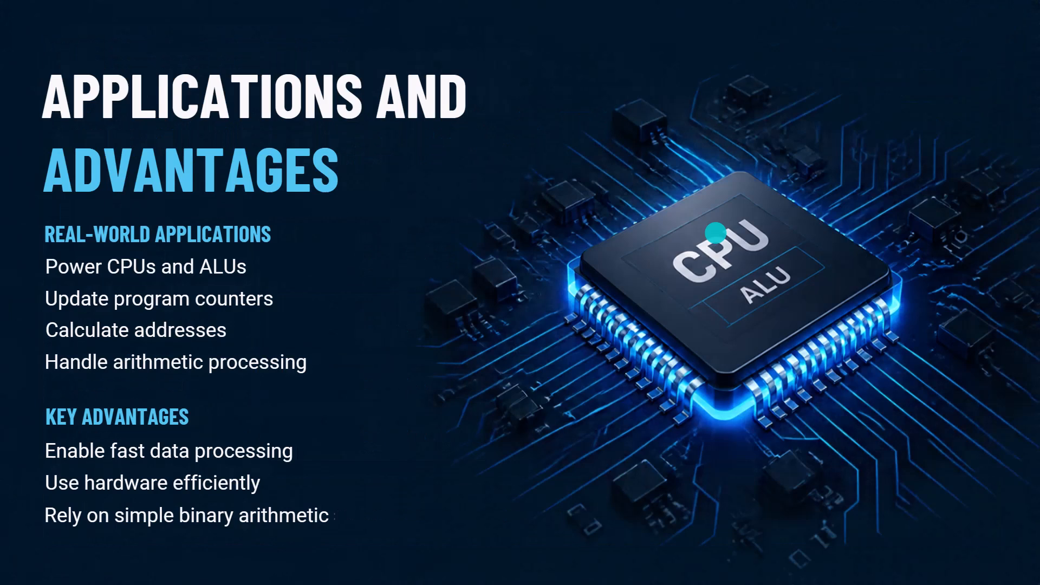
key("Left")
key("Left")
key("Left")
key("Left")
key("Left")
key("Left")
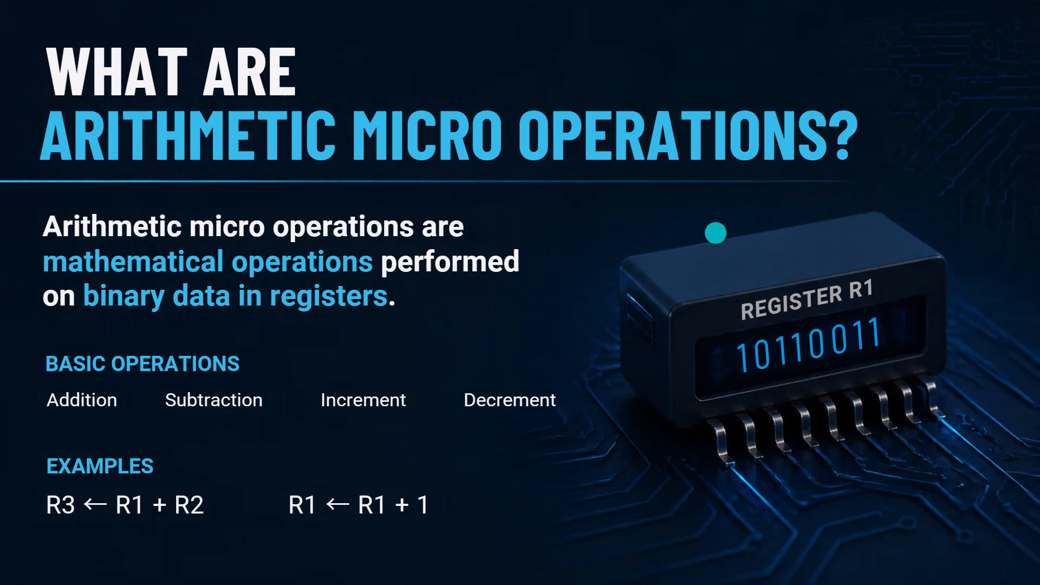
key("Left")
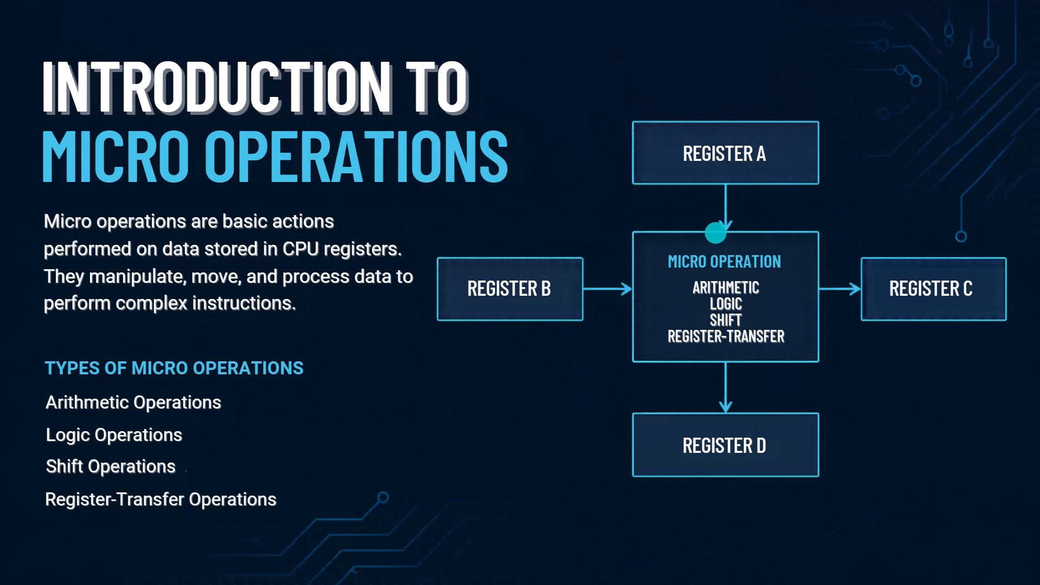
Recheck the introduction and definition slides, continue forward past Increment and Decrement, and exit the full-screen presentation.
key("Right")
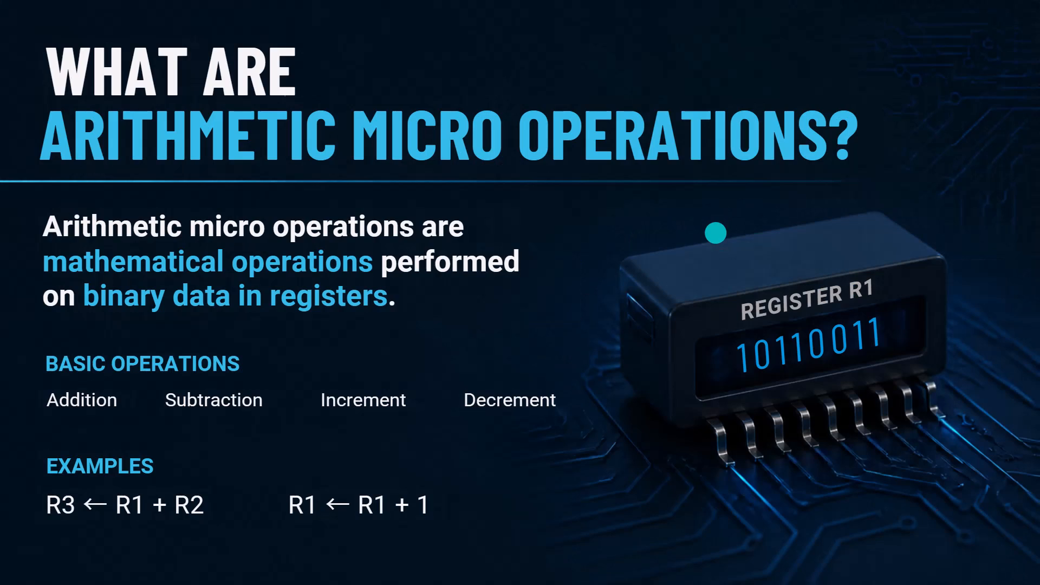
key("Left")
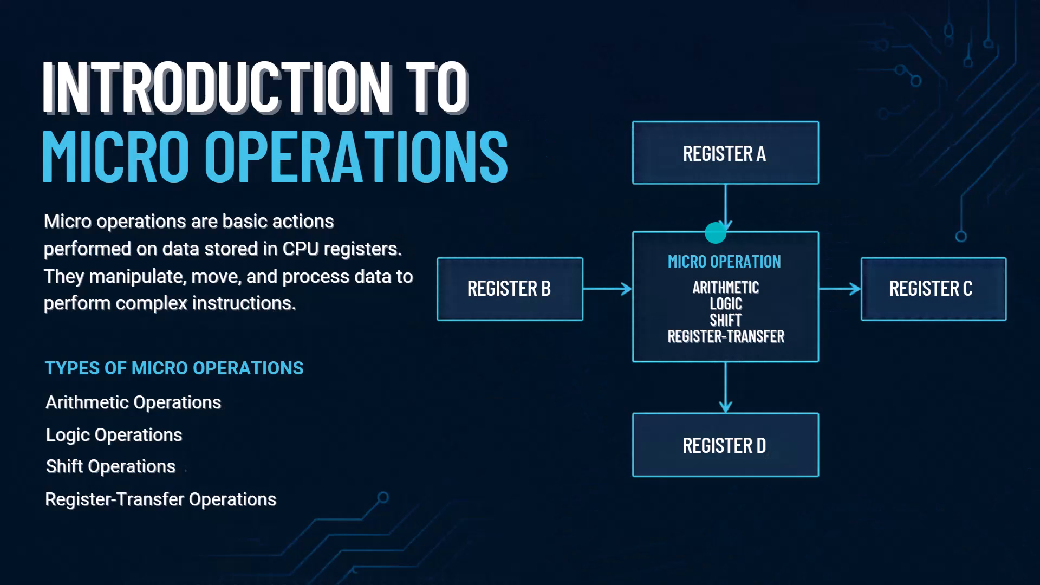
key("Right")
key("Right")
key("Right")
key("Right")
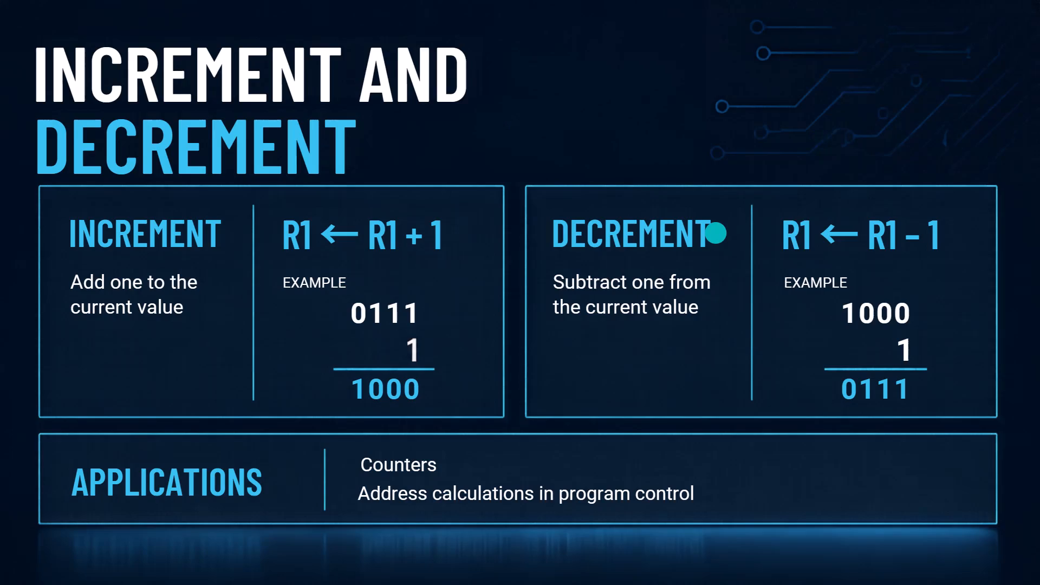
key("Right")
key("Escape")
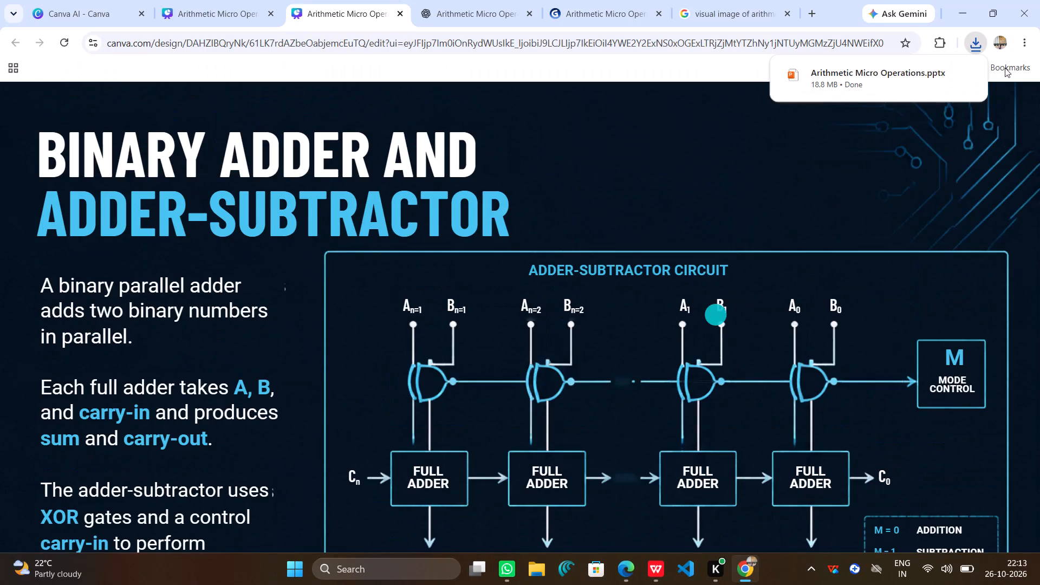
Open the downloaded Arithmetic Micro Operations.pptx in WPS Office.
double_click(864, 75)
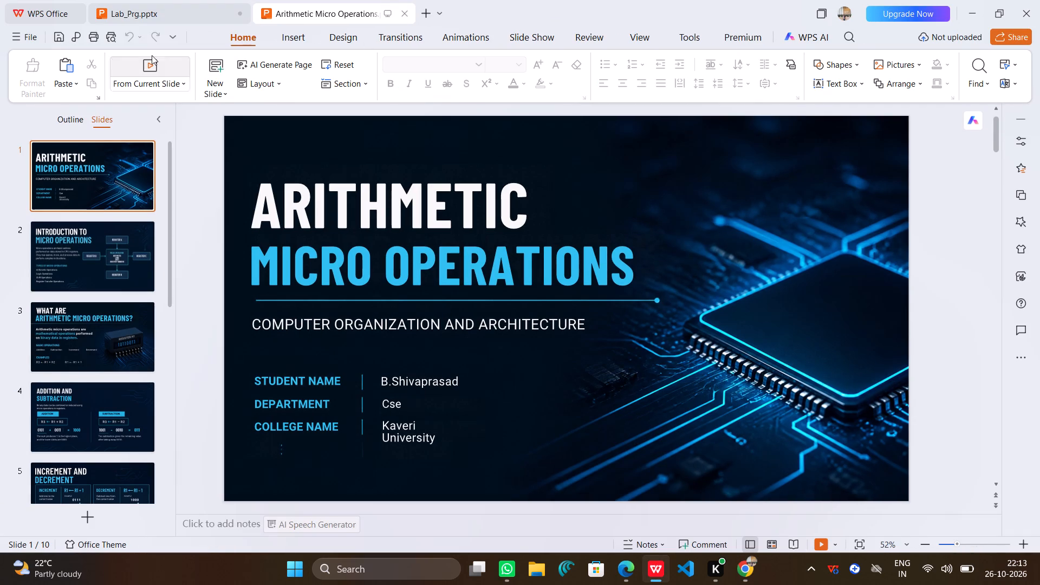
Present the downloaded deck as a full-screen slide show, review its slides from the title through Arithmetic Circuit, and exit the show.
left_click(523, 31)
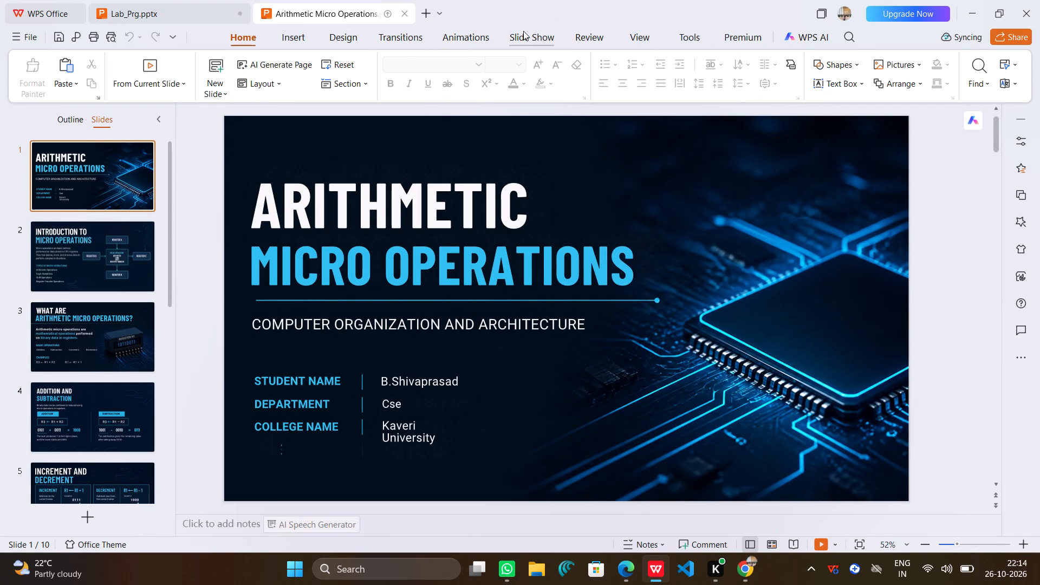
left_click(238, 68)
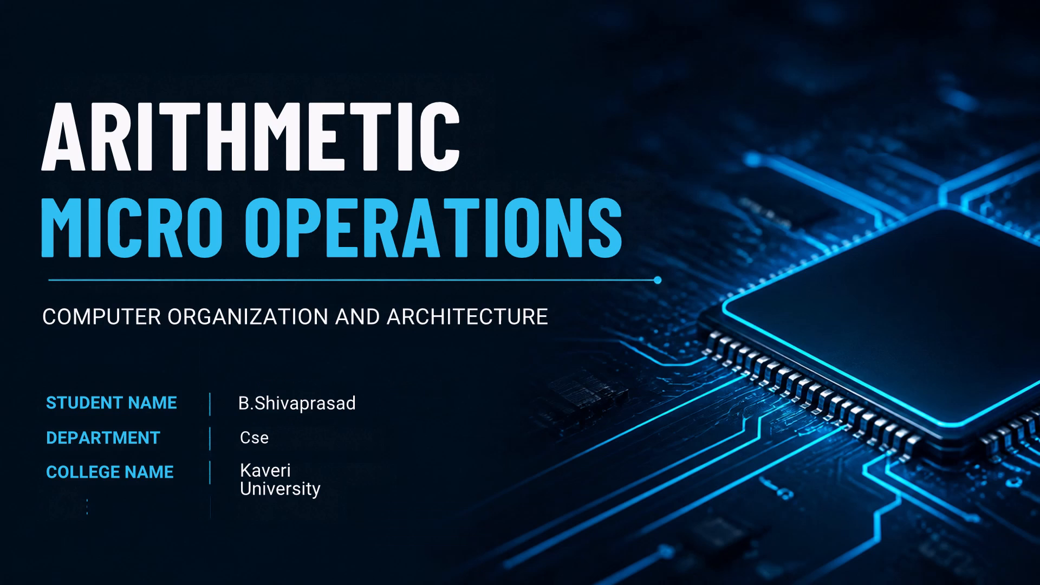
key("Right")
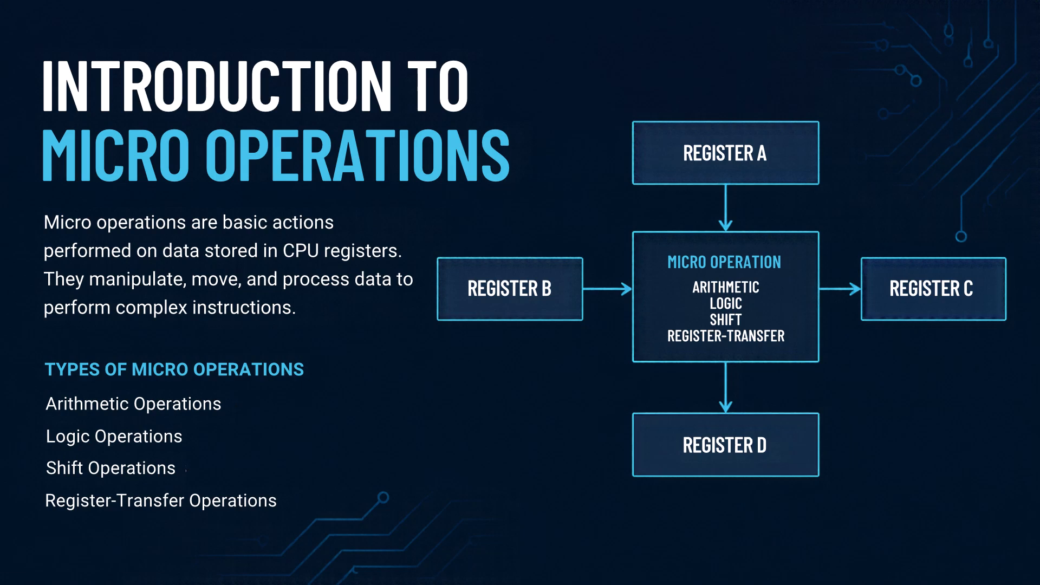
key("Right")
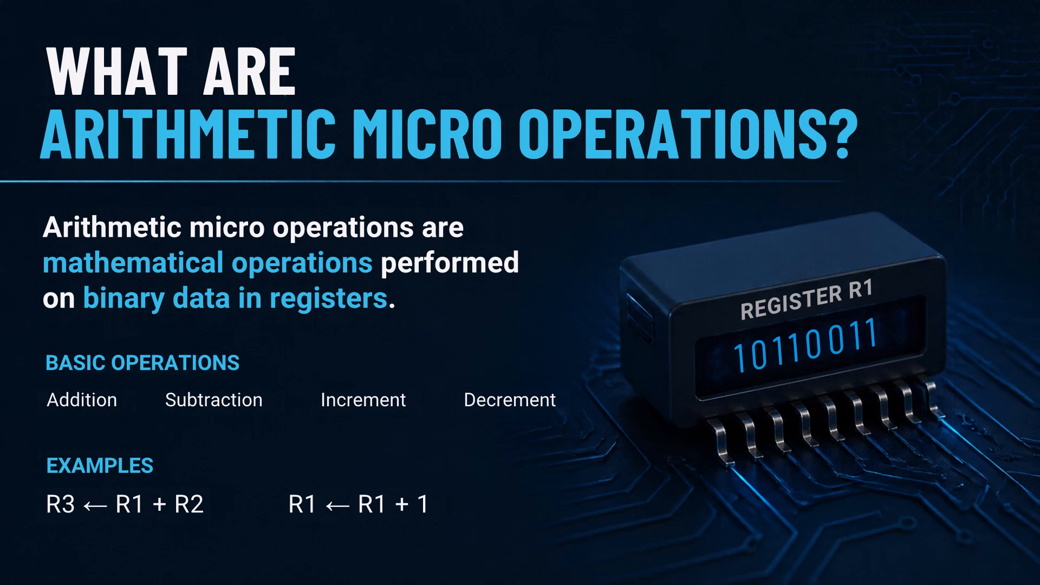
key("Right")
key("Right")
key("Right")
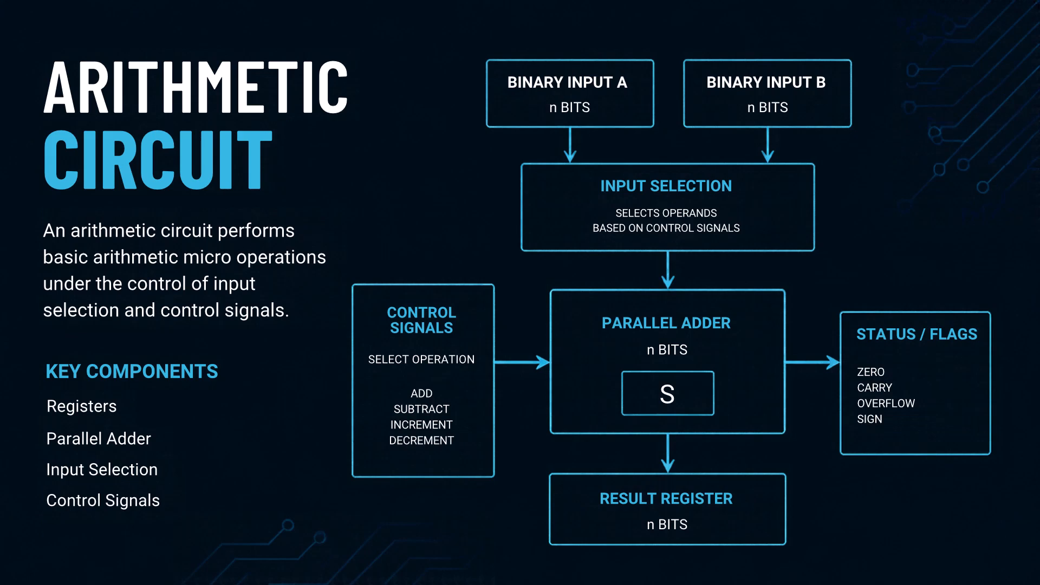
key("Escape")
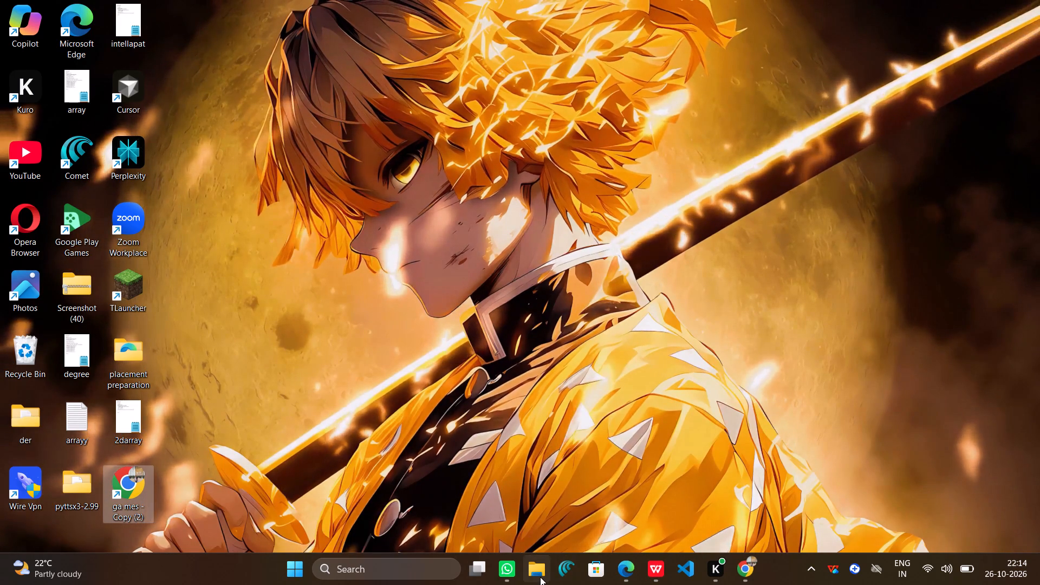
Switch to File Explorer, check the Downloads folder for the Arithmetic Micro Operations presentation file, and minimize the window.
left_click(540, 577)
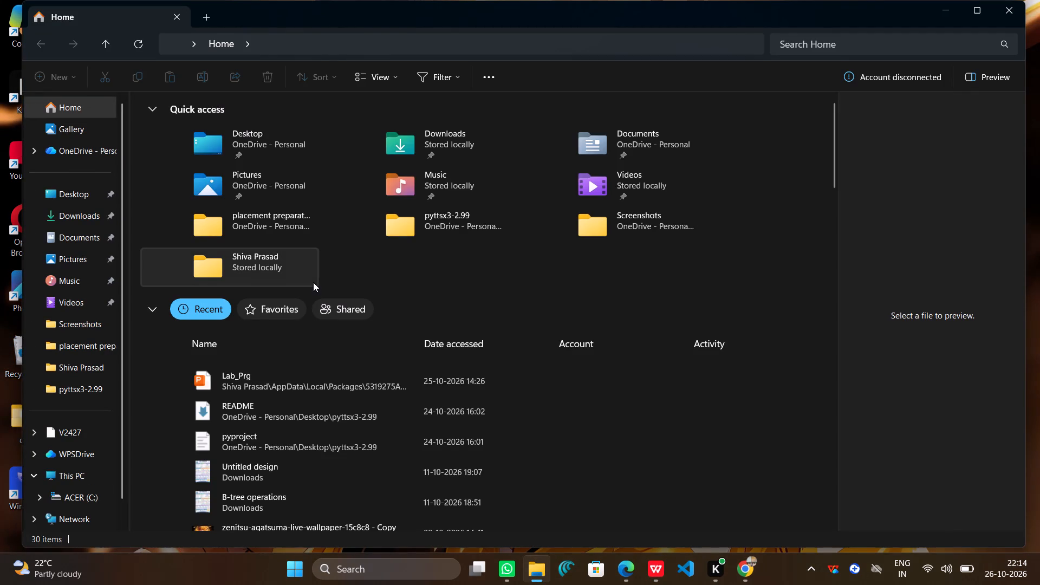
left_click(86, 209)
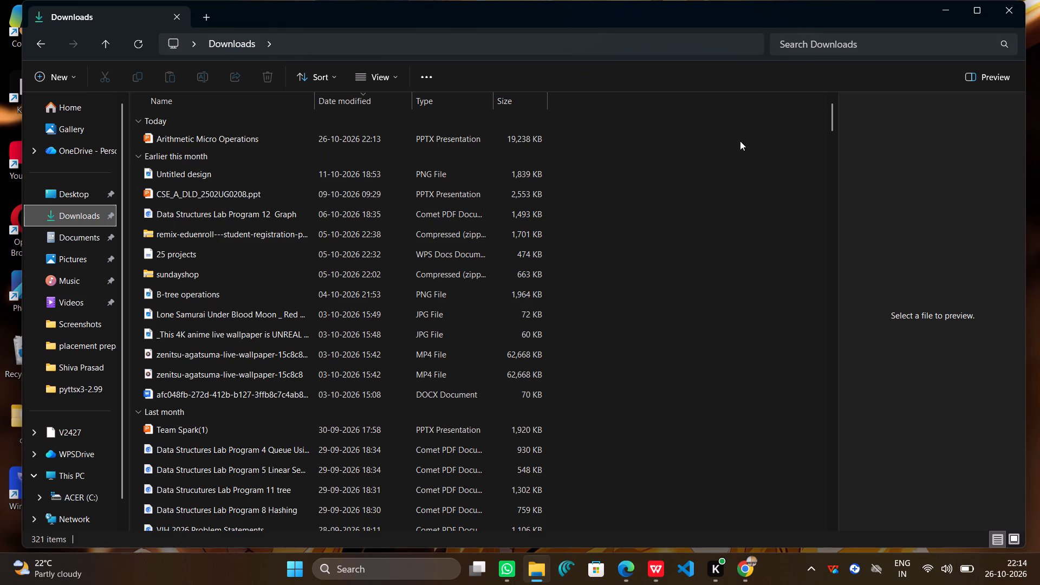
left_click(954, 8)
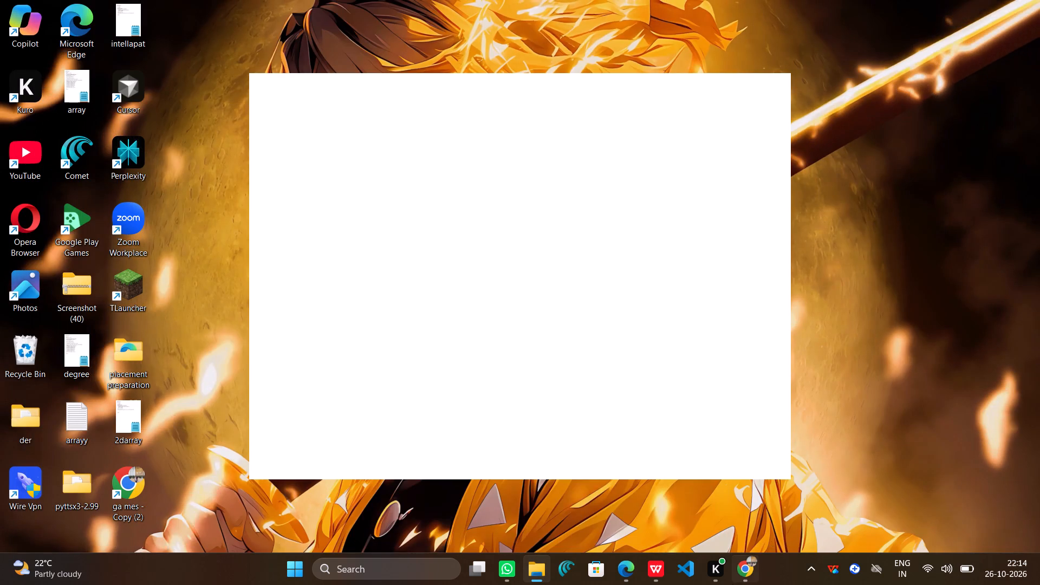
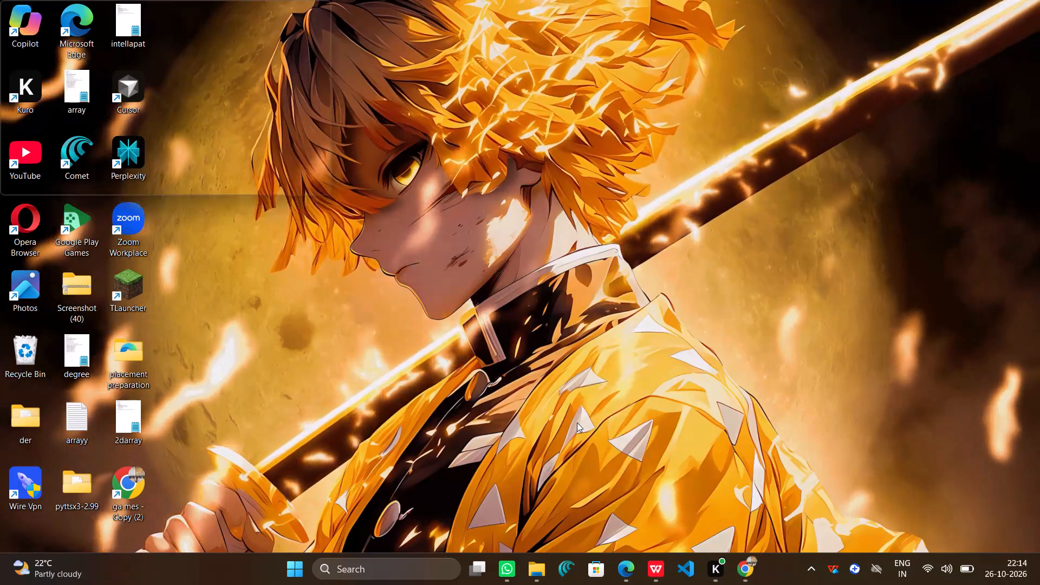
Select Sleep as what the computer should do in the Shut Down Windows dialog.
key("Up")
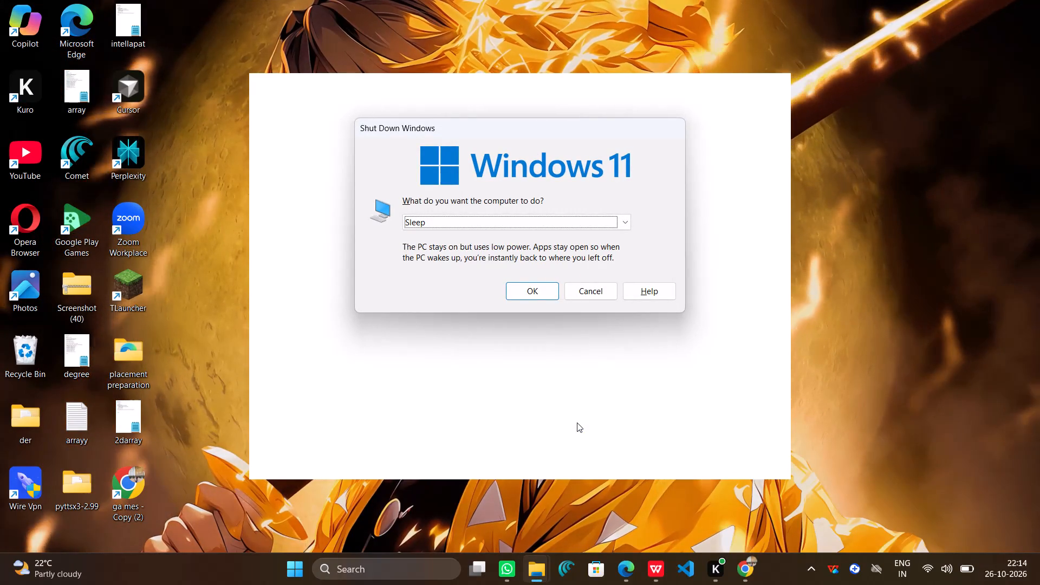